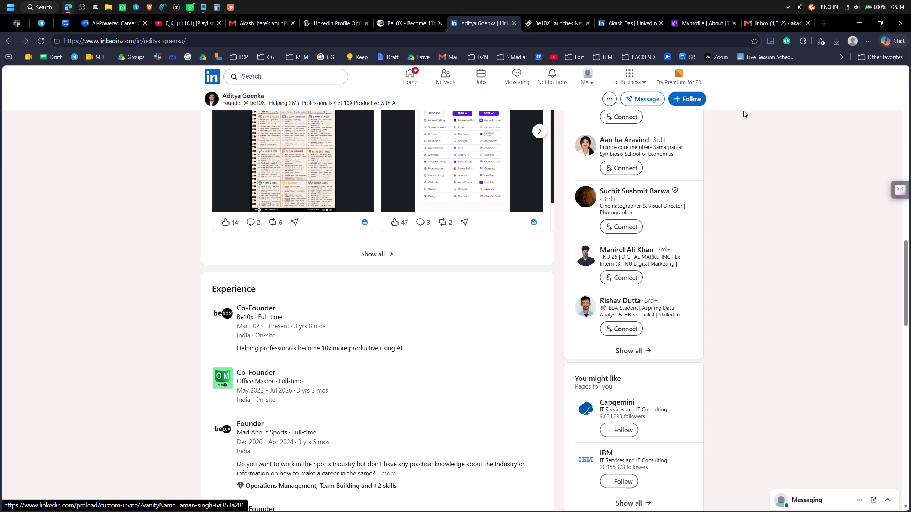
# Check the playing YouTube playlist, then switch to the Experience page of the user's own LinkedIn profile.
pyautogui.click(193, 22)
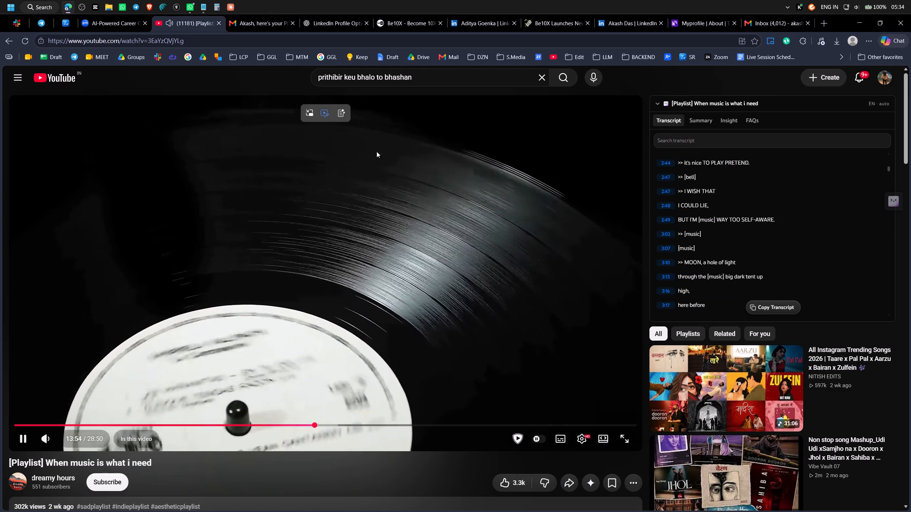
pyautogui.click(625, 21)
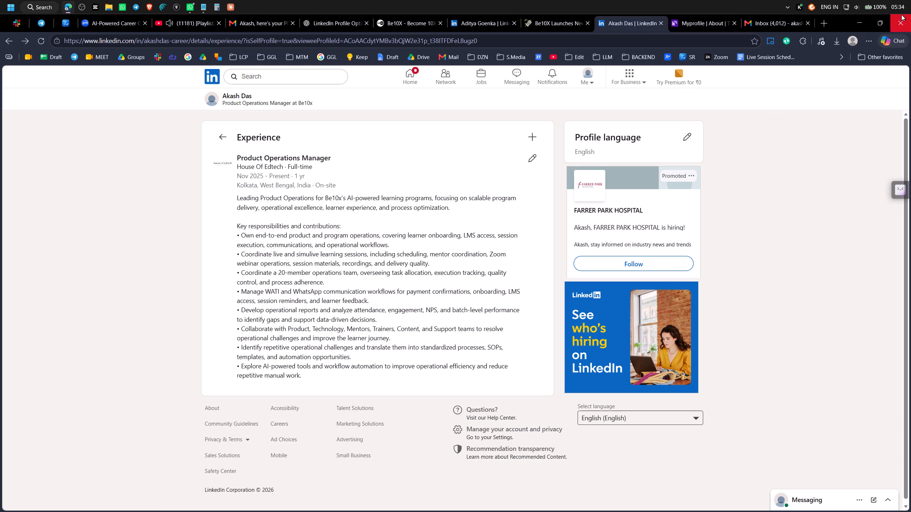
# Lower the system headphone volume to 18%.
pyautogui.scroll(1, 855, 5)
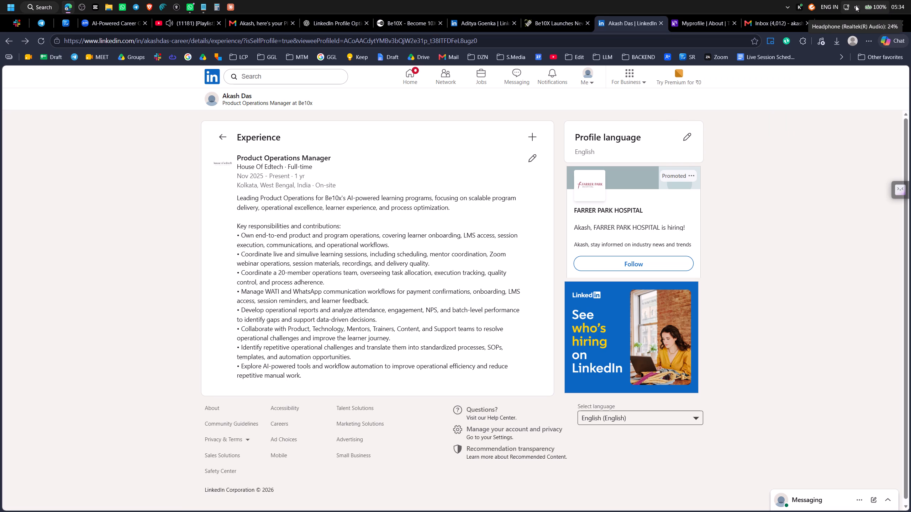
pyautogui.scroll(-3, 855, 5)
pyautogui.scroll(1, 855, 4)
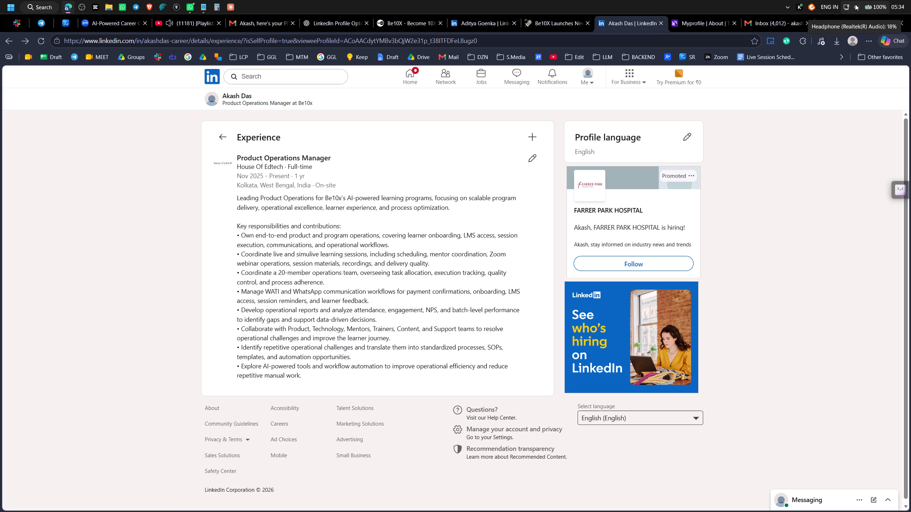
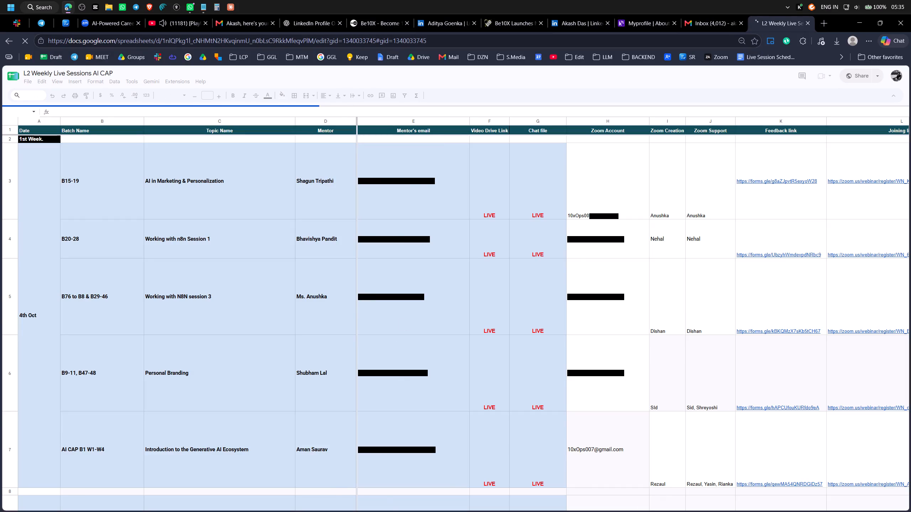
pyautogui.click(172, 502)
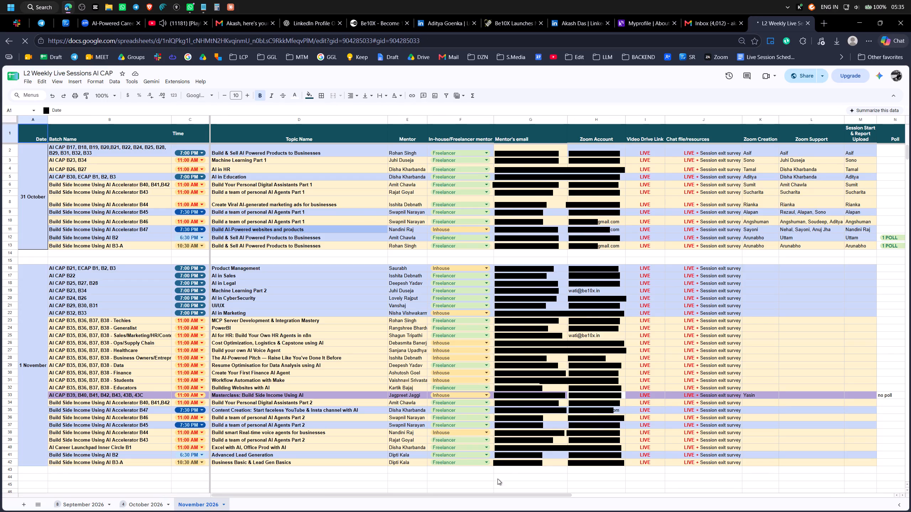
# Examine the 31 October session columns, focusing on the topic and mentor details of the Build Side Income Using AI Accelerator B44 row.
pyautogui.moveTo(484, 494); pyautogui.dragTo(702, 481)
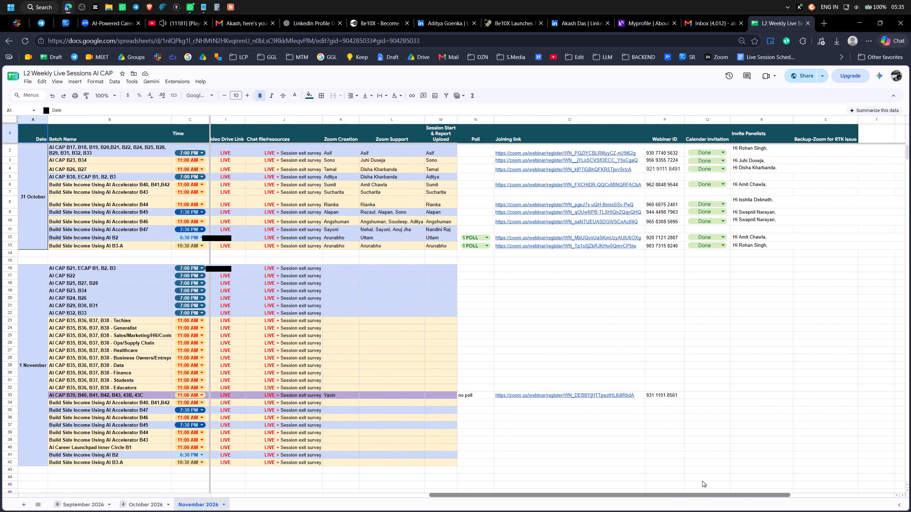
pyautogui.moveTo(702, 481); pyautogui.dragTo(479, 483)
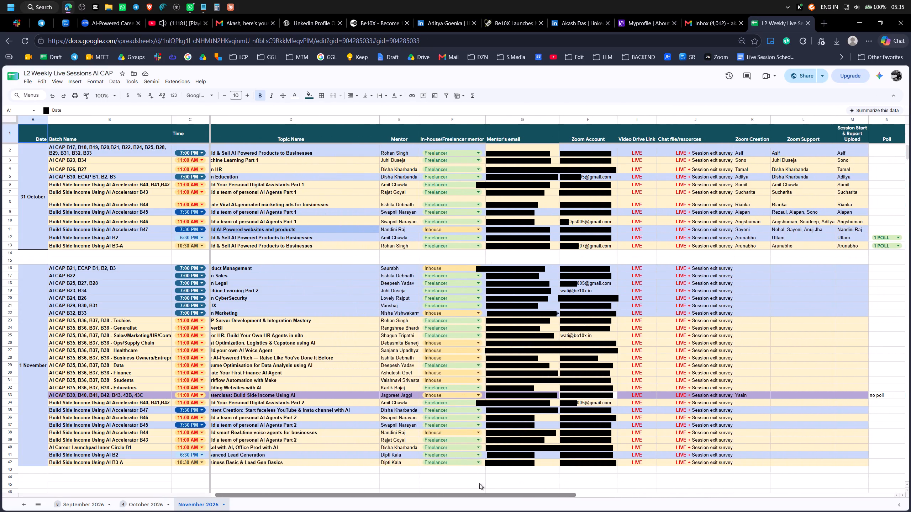
pyautogui.moveTo(479, 483); pyautogui.dragTo(529, 483)
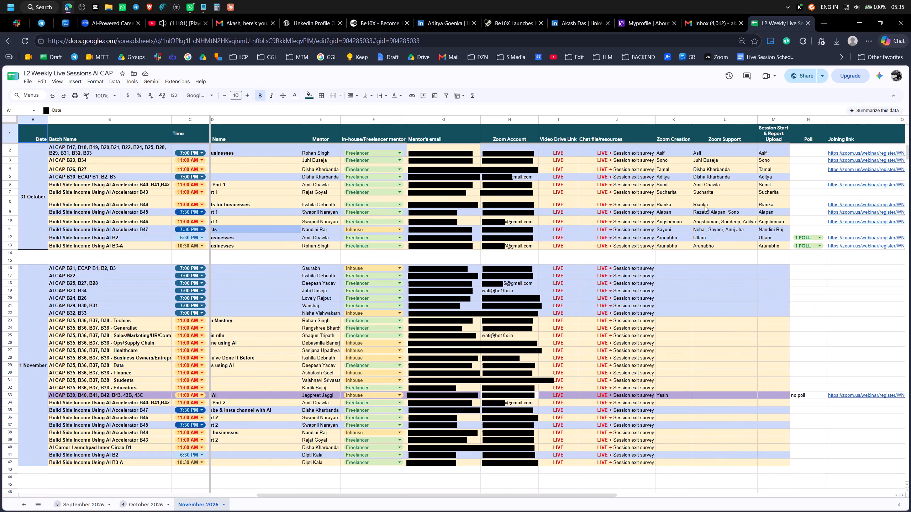
pyautogui.click(708, 202)
pyautogui.press('Left')
pyautogui.press('Left')
pyautogui.press('Left')
pyautogui.press('Left')
pyautogui.press('Left')
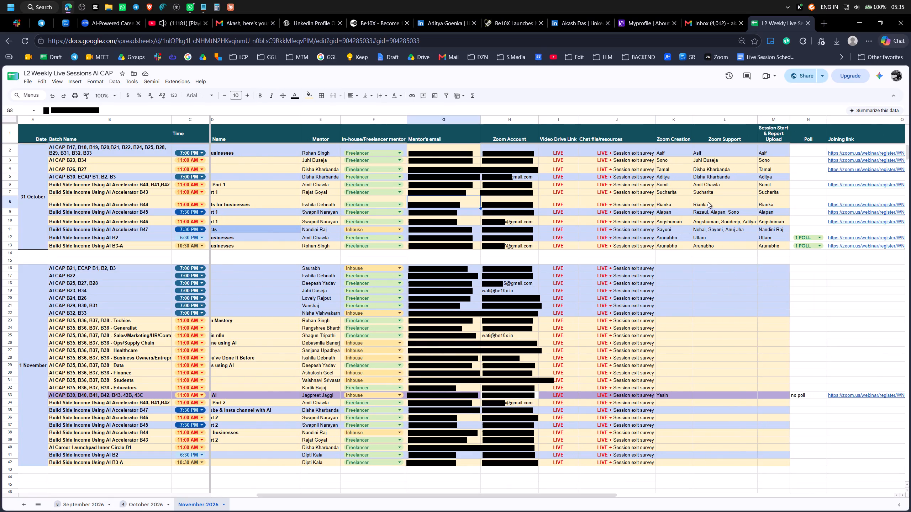
pyautogui.press('Left')
pyautogui.press('Left')
pyautogui.press('Left')
pyautogui.press('Left')
pyautogui.press('Left')
pyautogui.press('Right')
pyautogui.press('Right')
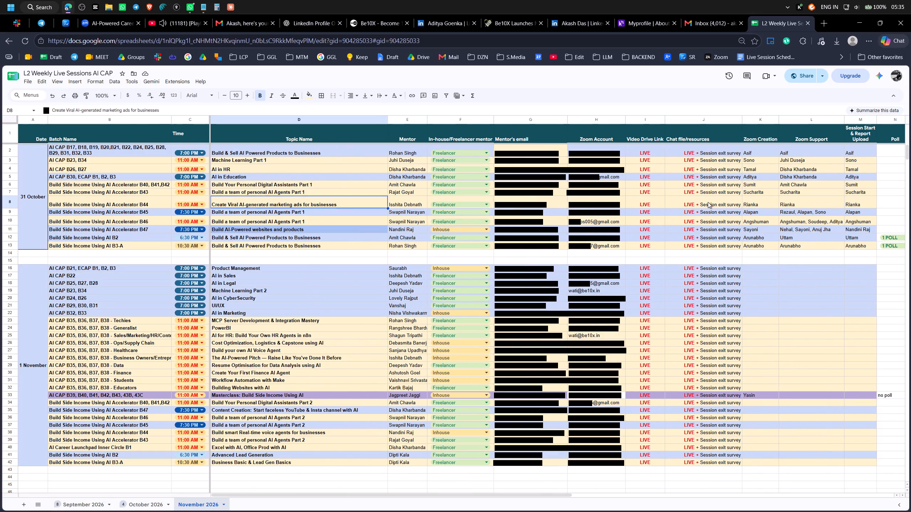
pyautogui.press('Right')
pyautogui.press('Right')
pyautogui.press('Right')
pyautogui.press('Left')
pyautogui.press('Left')
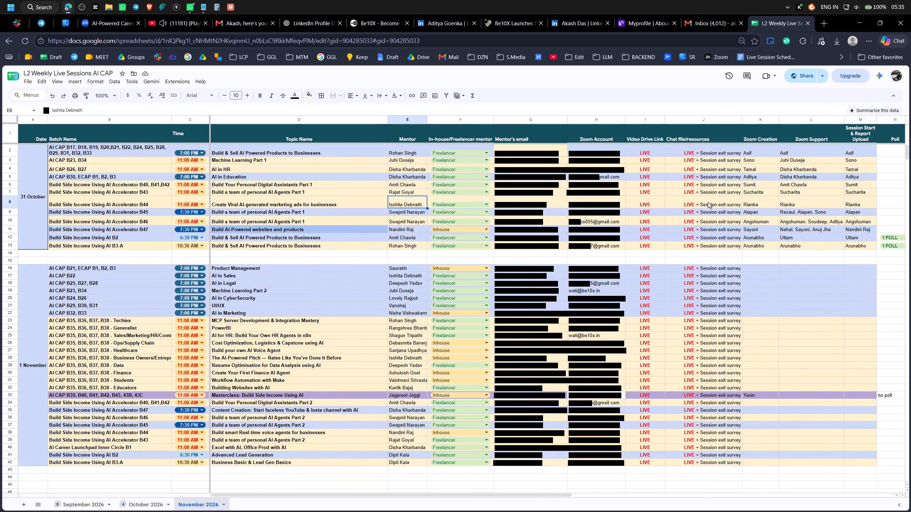
# Copy the joining link and webinar ID of the 31 October Build Side Income Using AI Accelerator B44 session.
pyautogui.press('Right')
pyautogui.press('Right')
pyautogui.press('Right')
pyautogui.press('Right')
pyautogui.press('Right')
pyautogui.press('Right')
pyautogui.press('Right')
pyautogui.press('Right')
pyautogui.press('Right')
pyautogui.press('Right')
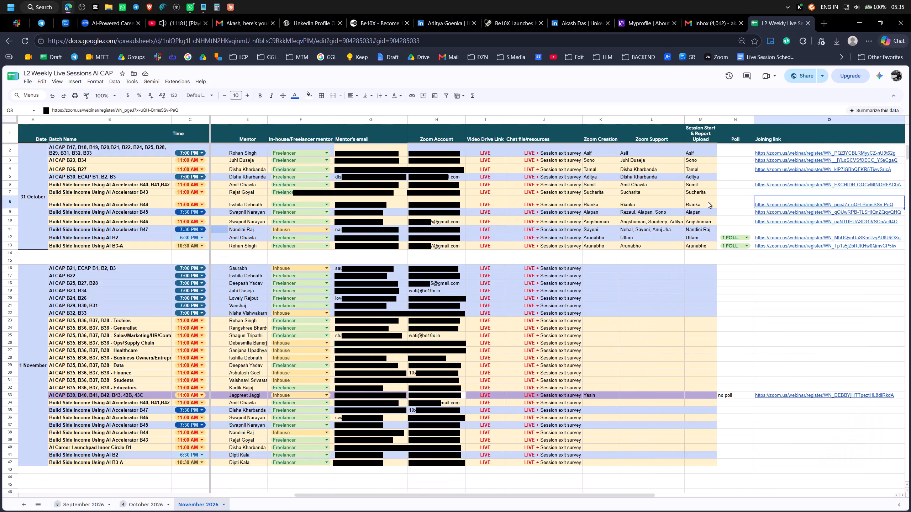
pyautogui.press('Right')
pyautogui.press('Left')
pyautogui.hotkey('shift', 'Right')
pyautogui.hotkey('ctrl', 'c')
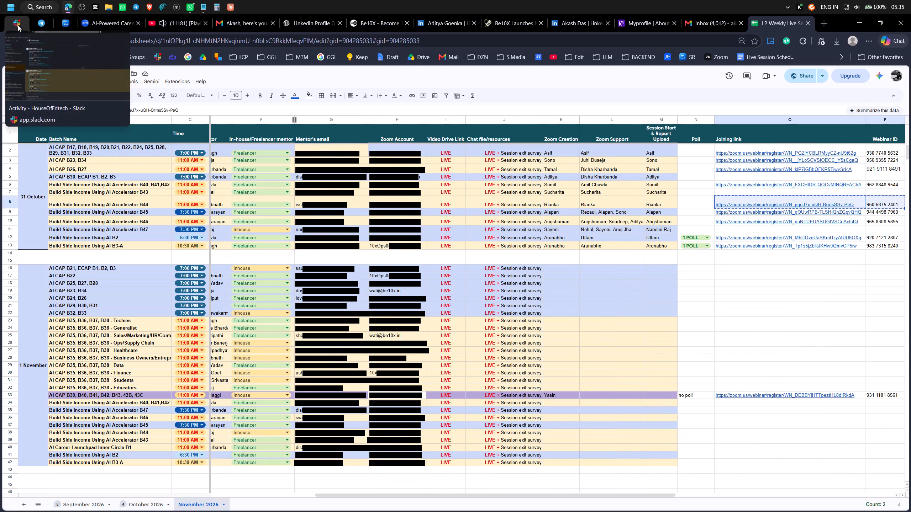
# Check the batch name, time and topic name in the same AI Accelerator B44 session row.
pyautogui.press('Left')
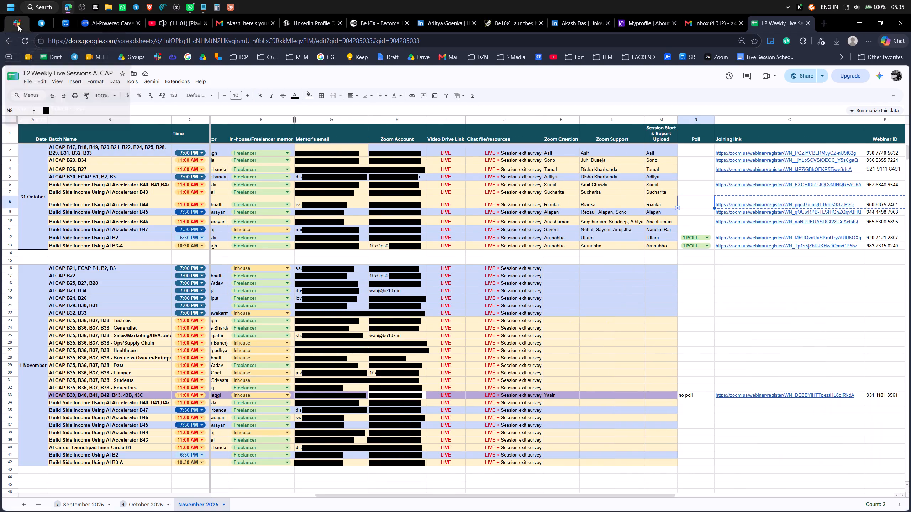
pyautogui.press('Left')
pyautogui.press('Left')
pyautogui.press('Left')
pyautogui.press('Left')
pyautogui.press('Left')
pyautogui.press('Left')
pyautogui.press('Left')
pyautogui.press('Left')
pyautogui.press('Left')
pyautogui.press('Left')
pyautogui.press('Left')
pyautogui.press('Left')
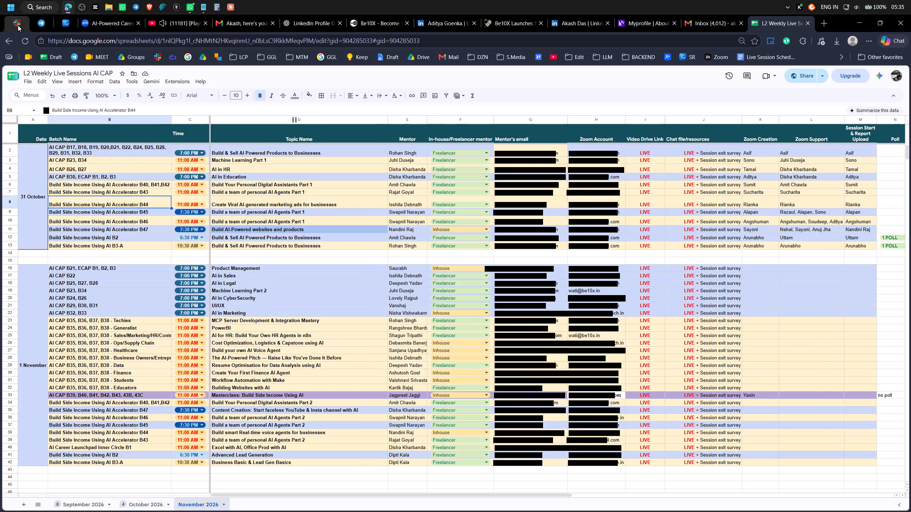
pyautogui.press('Right')
pyautogui.press('Right')
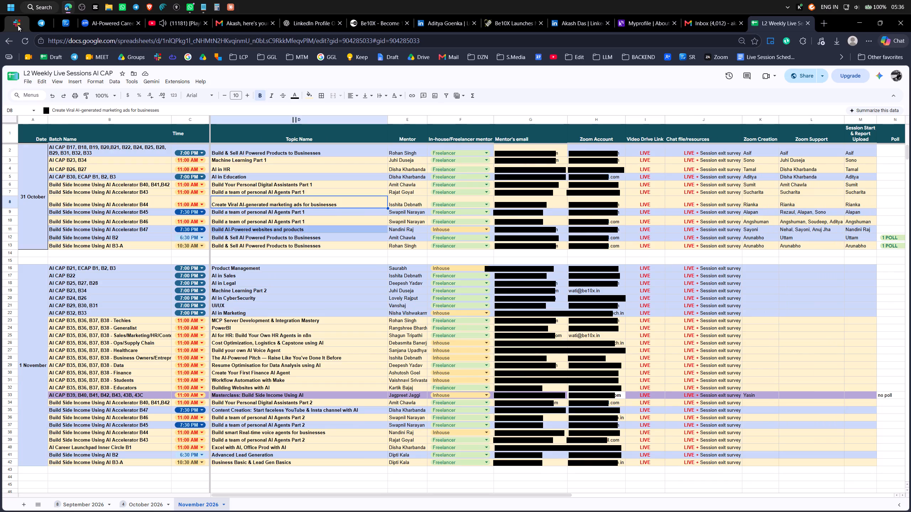
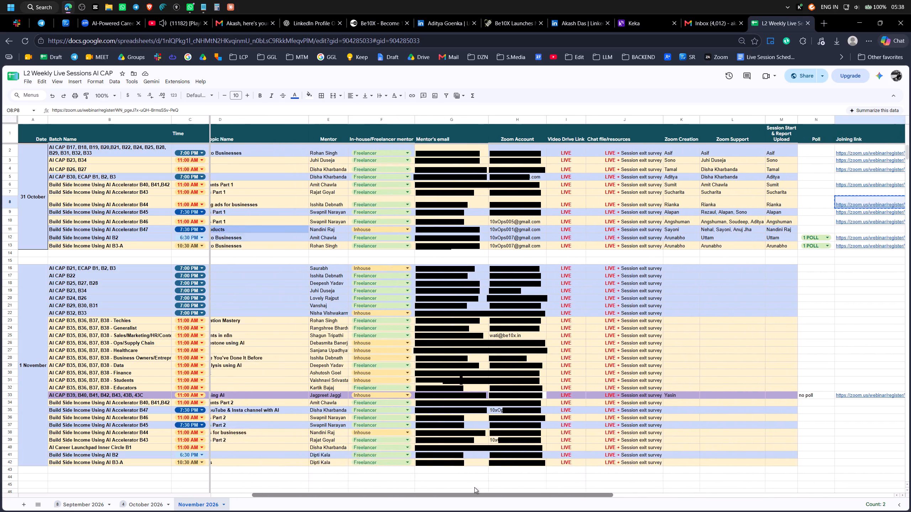
# Check the edit history of the Zoom Creation entry and the duty cells in the 1 November AI CAP B39–43C row.
pyautogui.moveTo(474, 487); pyautogui.dragTo(502, 483)
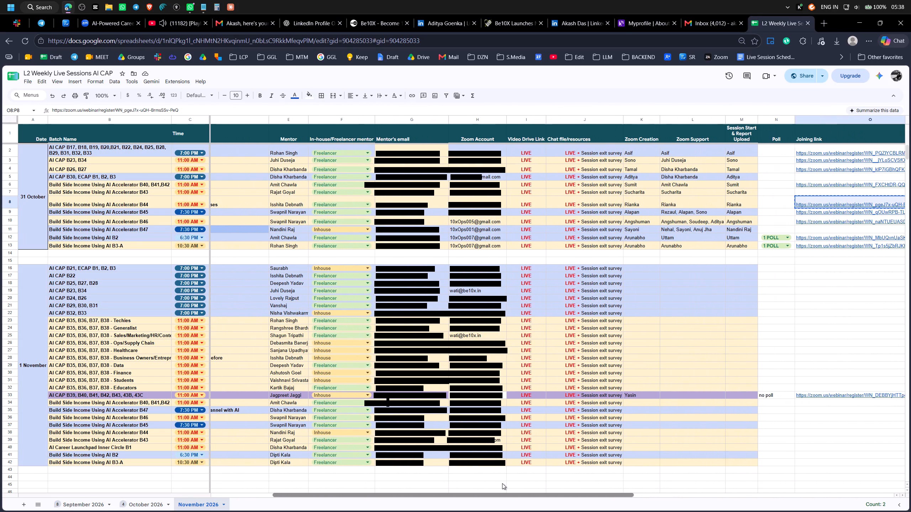
pyautogui.moveTo(502, 483); pyautogui.dragTo(550, 483)
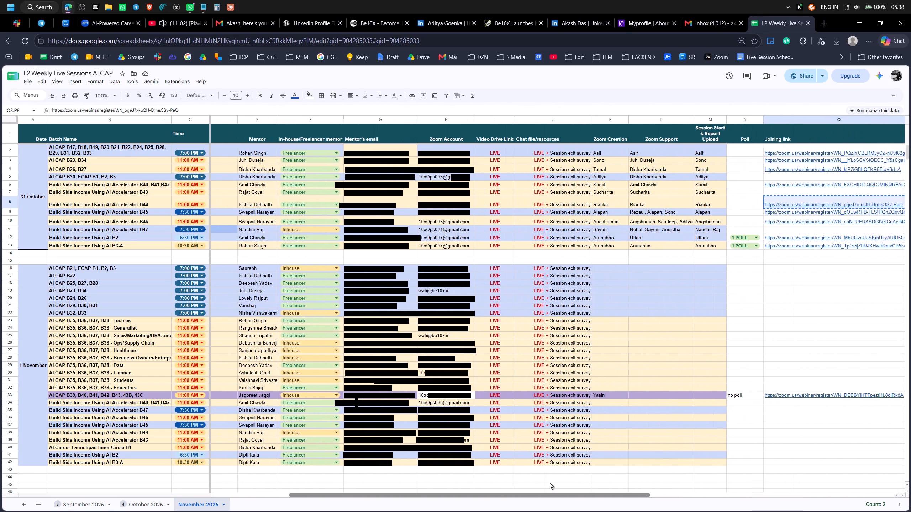
pyautogui.moveTo(550, 483); pyautogui.dragTo(560, 483)
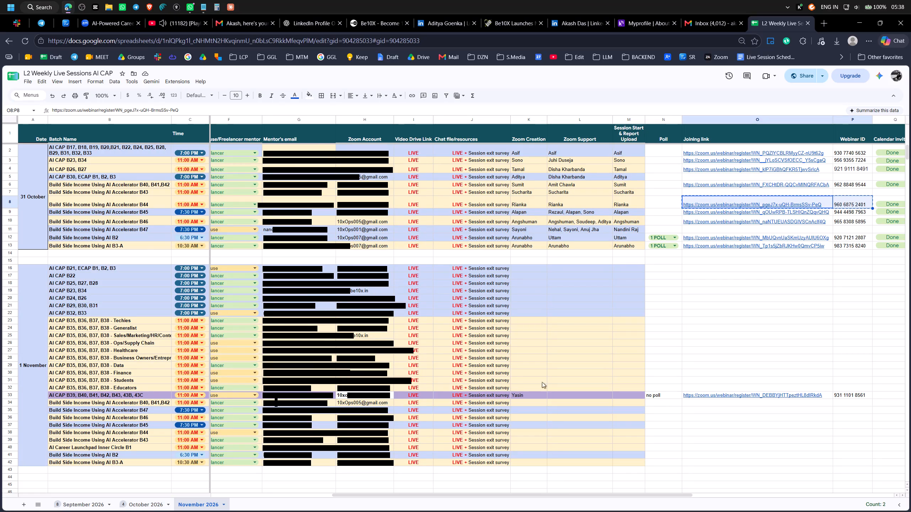
pyautogui.scroll(-1, 542, 379)
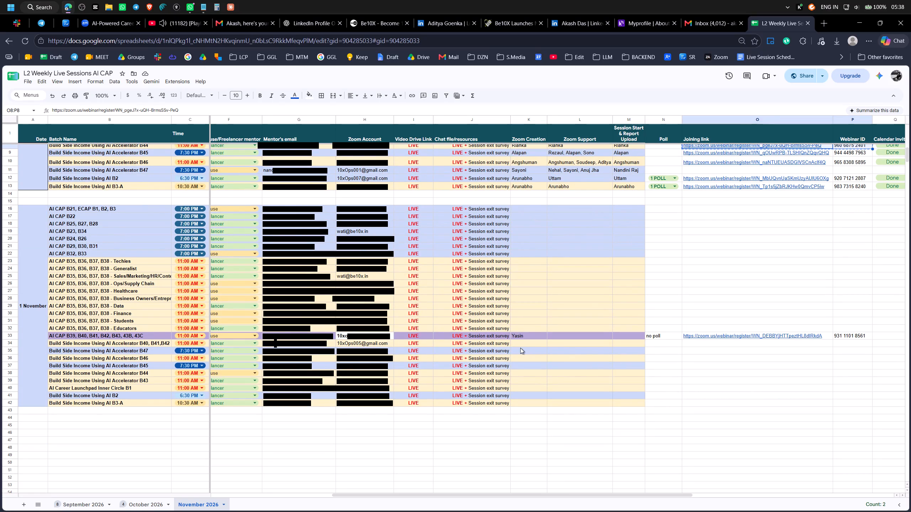
pyautogui.click(527, 338)
pyautogui.rightClick(527, 338)
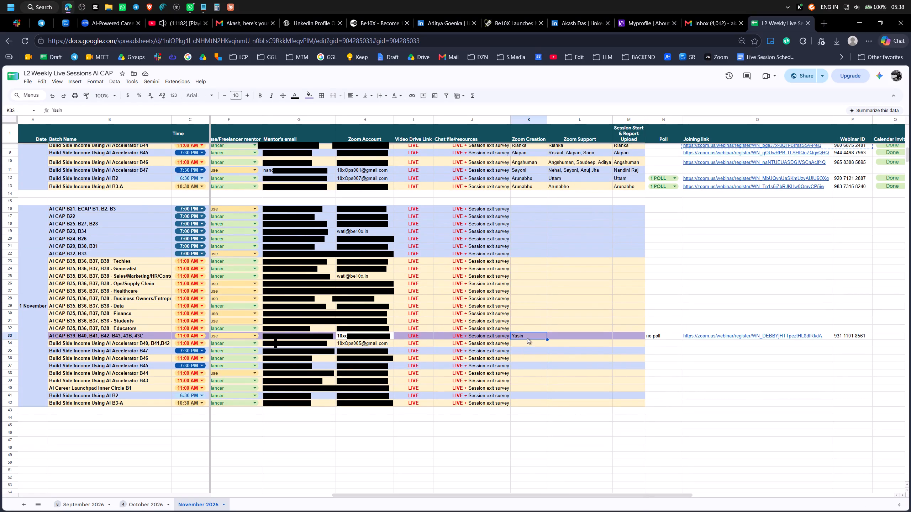
pyautogui.click(554, 410)
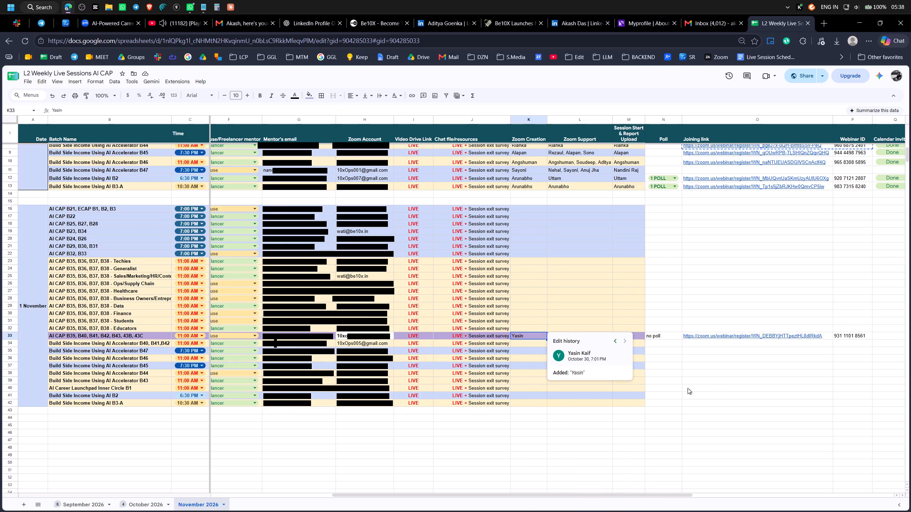
pyautogui.click(712, 381)
pyautogui.click(662, 336)
pyautogui.click(586, 336)
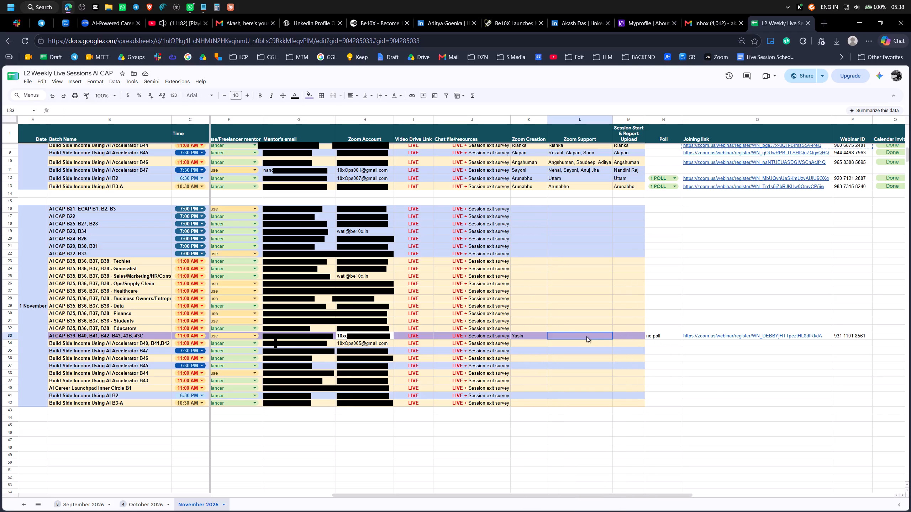
pyautogui.click(635, 336)
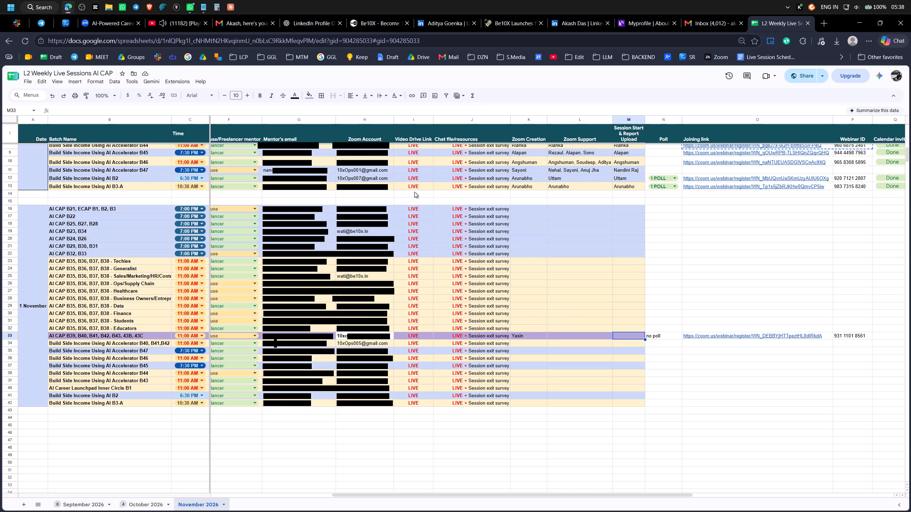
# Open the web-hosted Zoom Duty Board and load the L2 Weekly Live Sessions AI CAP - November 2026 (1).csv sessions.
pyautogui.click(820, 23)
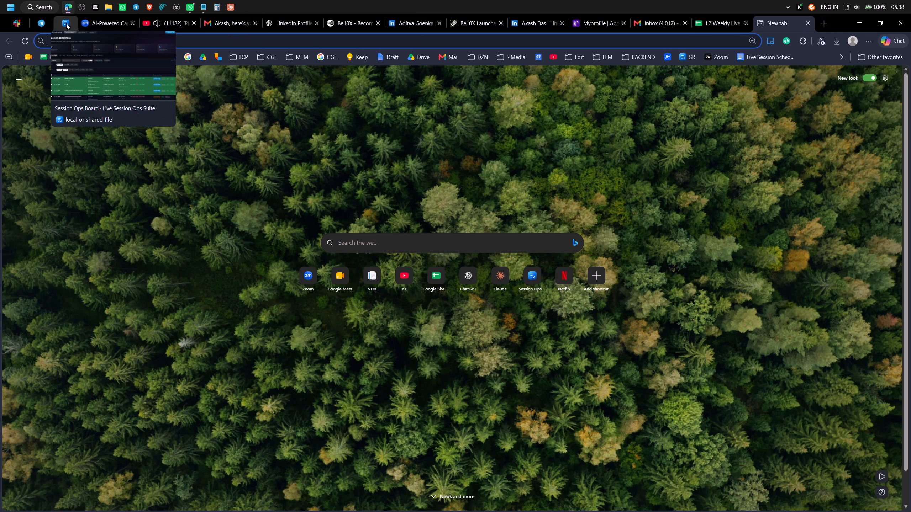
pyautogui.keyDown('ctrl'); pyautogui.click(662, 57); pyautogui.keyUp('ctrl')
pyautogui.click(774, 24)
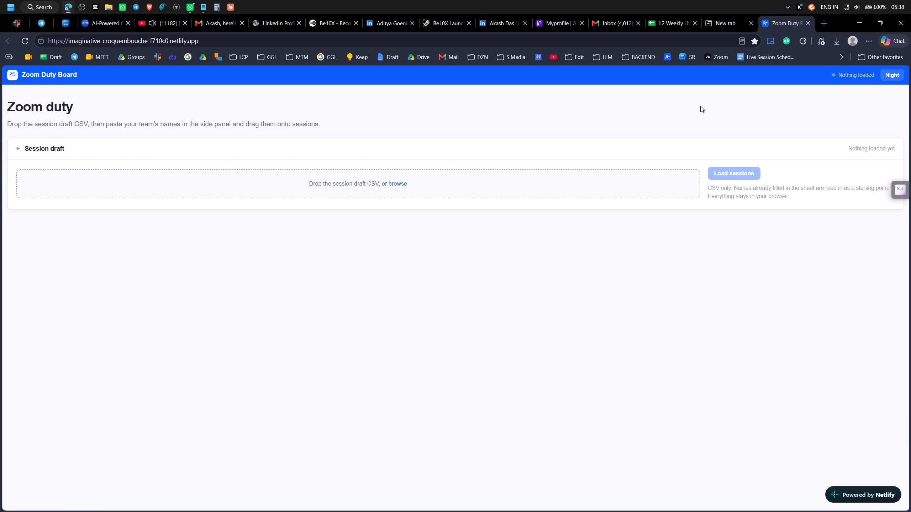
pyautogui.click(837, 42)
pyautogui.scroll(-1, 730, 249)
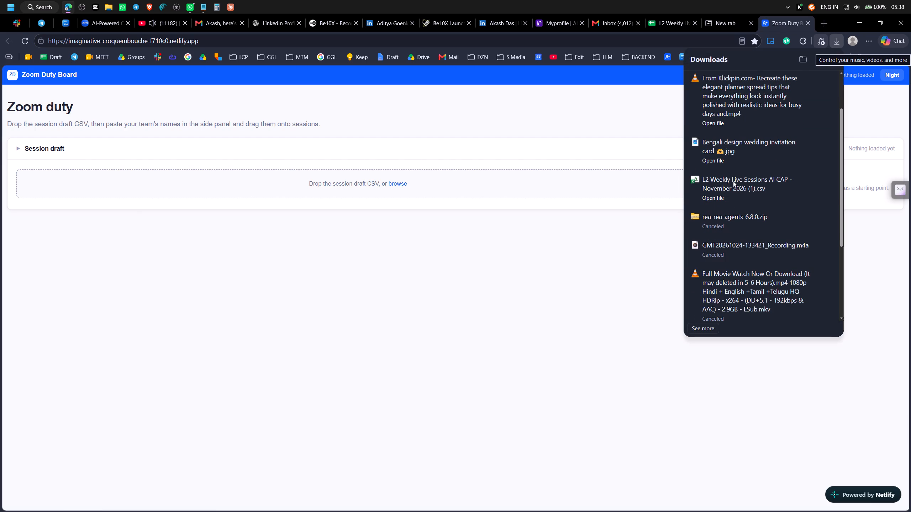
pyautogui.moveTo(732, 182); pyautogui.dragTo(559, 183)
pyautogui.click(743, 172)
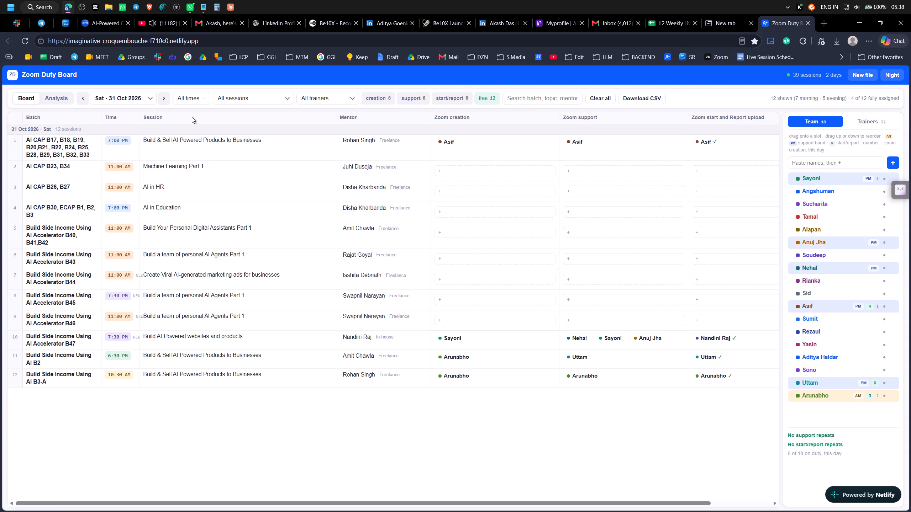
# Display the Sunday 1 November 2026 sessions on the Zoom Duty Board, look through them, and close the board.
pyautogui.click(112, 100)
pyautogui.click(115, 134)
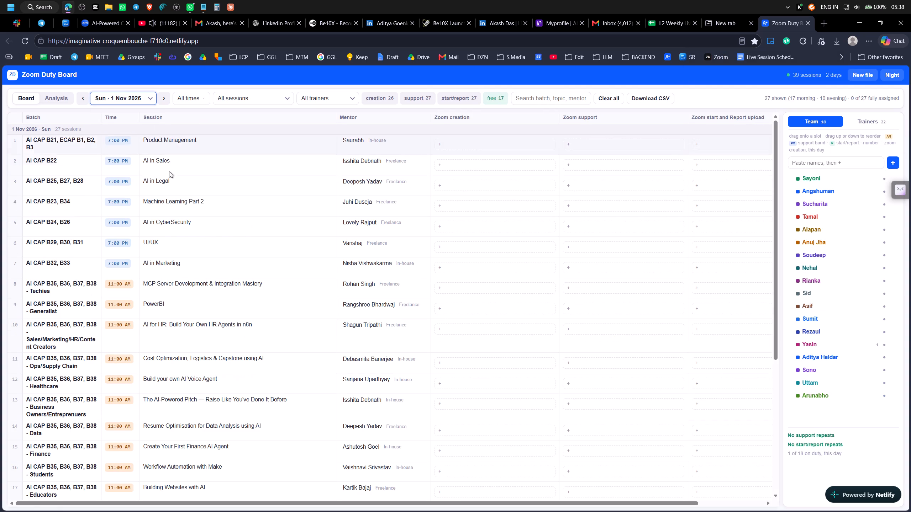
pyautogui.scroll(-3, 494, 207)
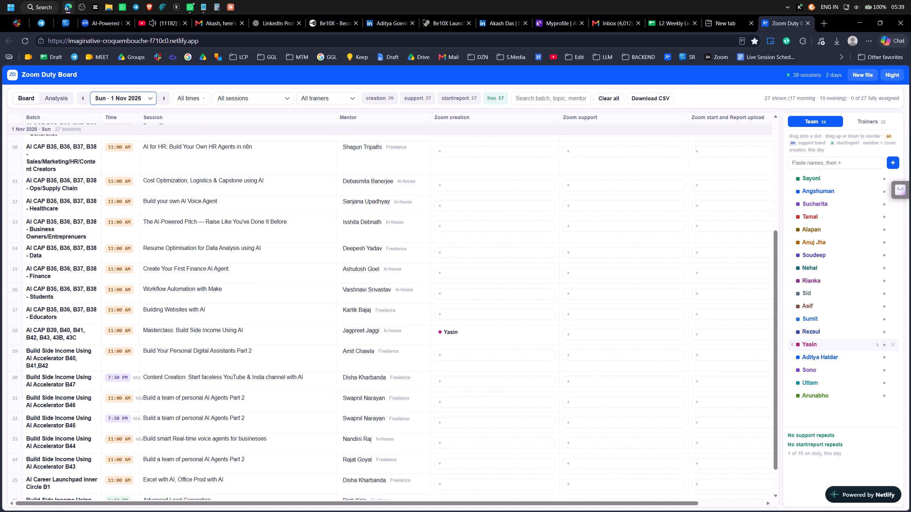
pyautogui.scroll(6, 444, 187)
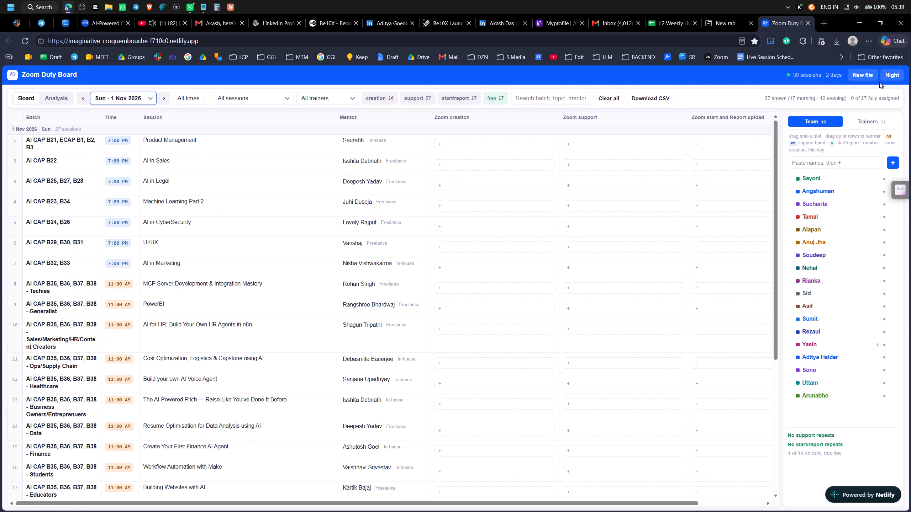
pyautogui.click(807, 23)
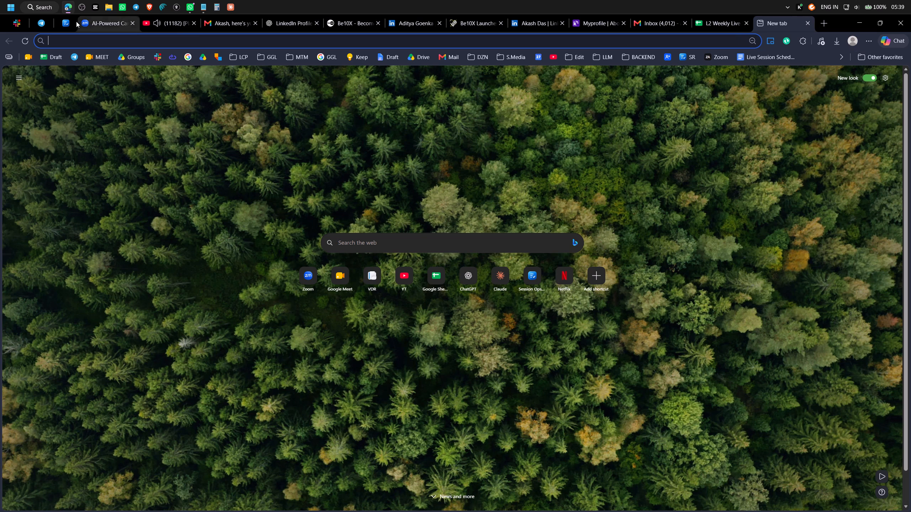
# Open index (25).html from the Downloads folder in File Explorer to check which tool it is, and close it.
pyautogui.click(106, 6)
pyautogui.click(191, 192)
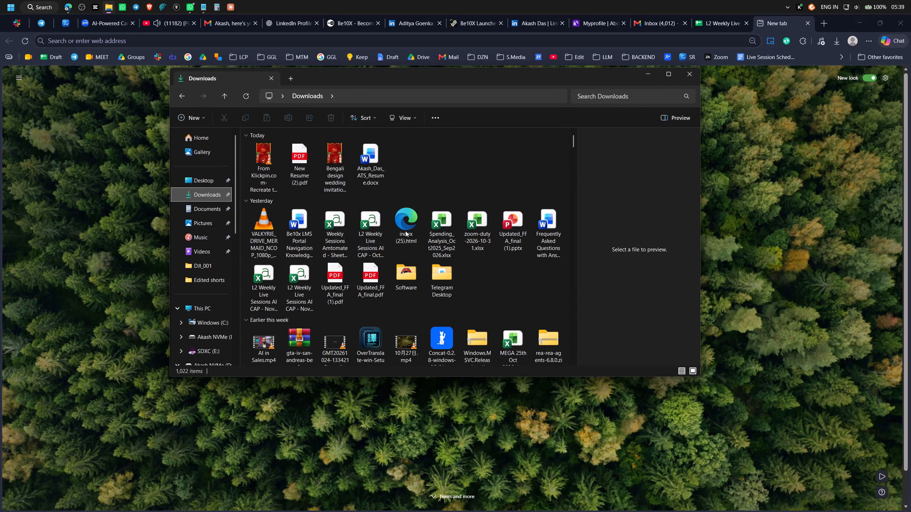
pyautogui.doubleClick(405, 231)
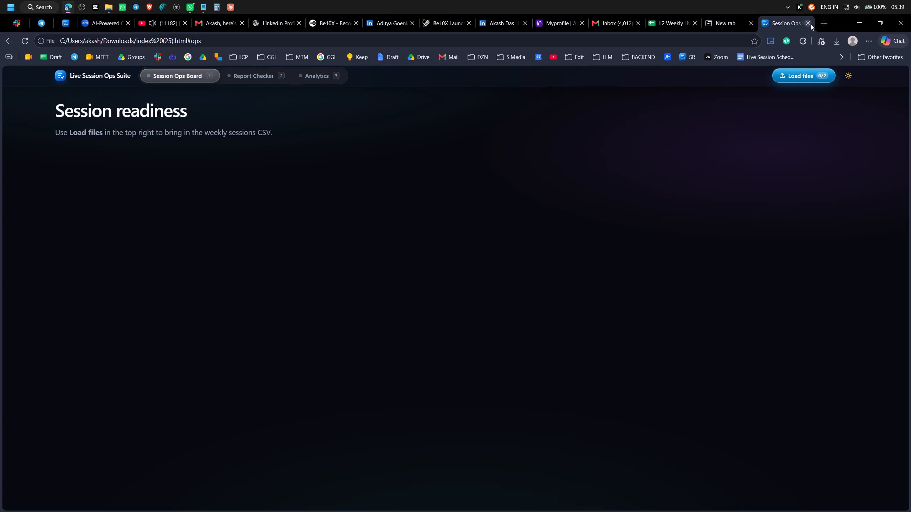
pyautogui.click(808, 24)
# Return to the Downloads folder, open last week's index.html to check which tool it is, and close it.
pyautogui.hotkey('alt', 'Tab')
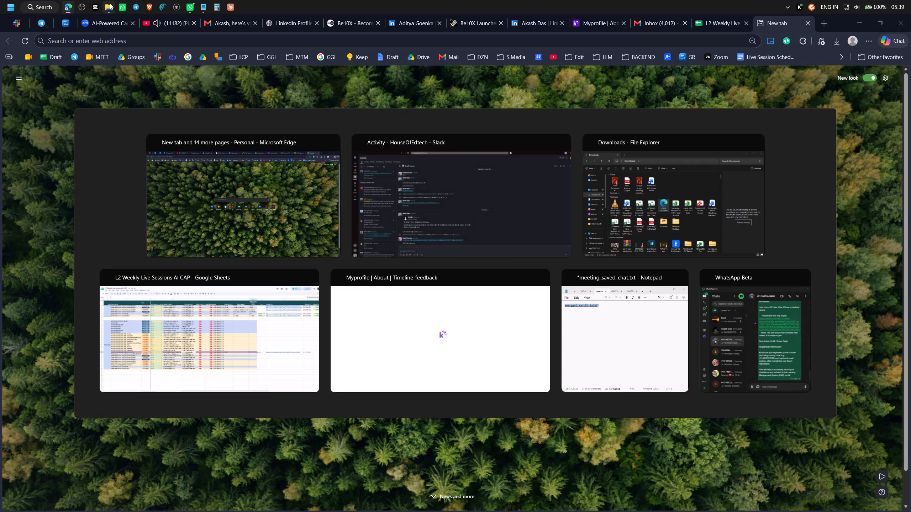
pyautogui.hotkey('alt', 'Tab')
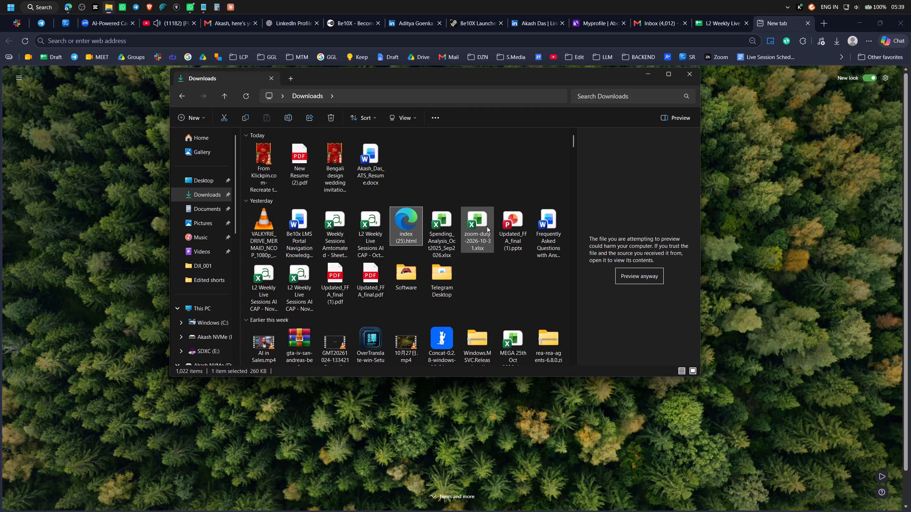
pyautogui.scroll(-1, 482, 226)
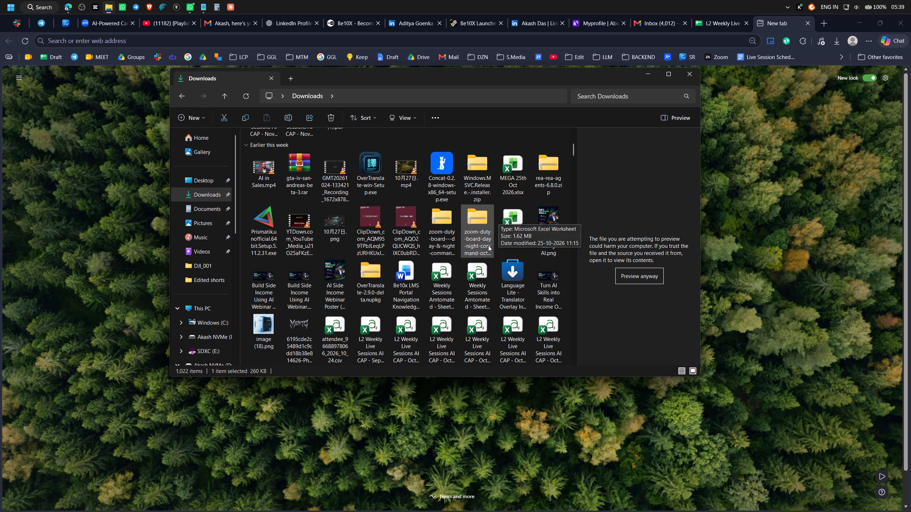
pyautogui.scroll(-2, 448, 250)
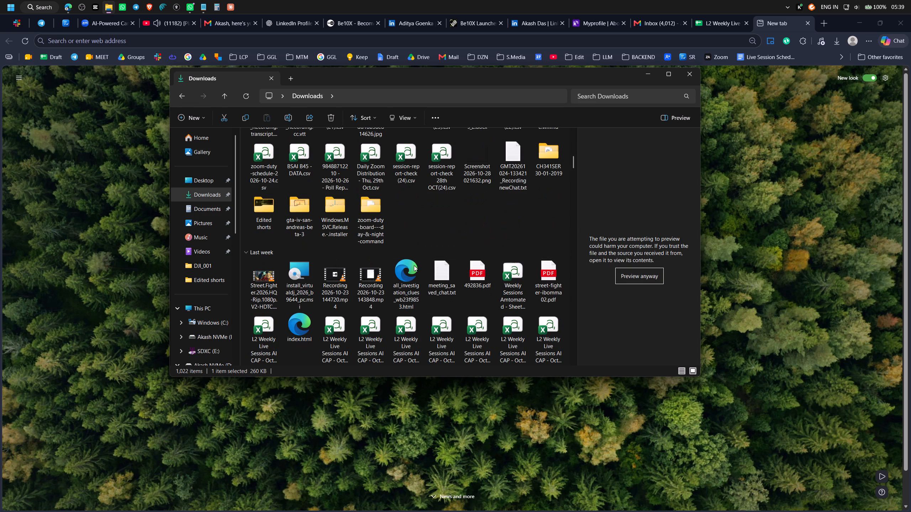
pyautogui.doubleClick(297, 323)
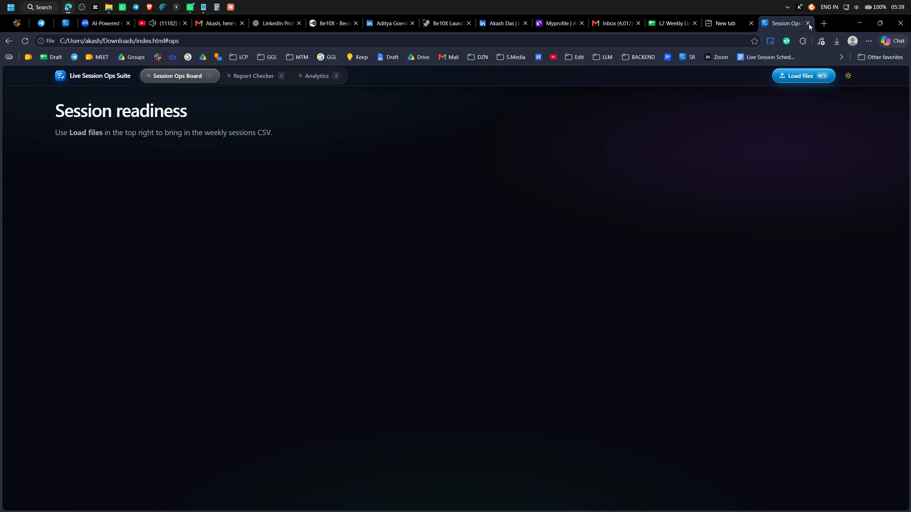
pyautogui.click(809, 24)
# Open the local Zoom Duty Board file index (27).html from last week's files in the Downloads folder.
pyautogui.click(111, 1)
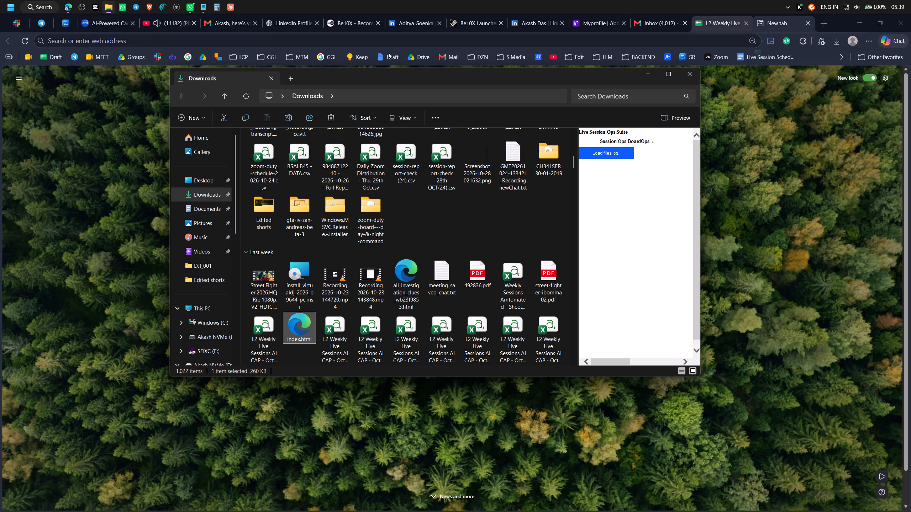
pyautogui.click(109, 8)
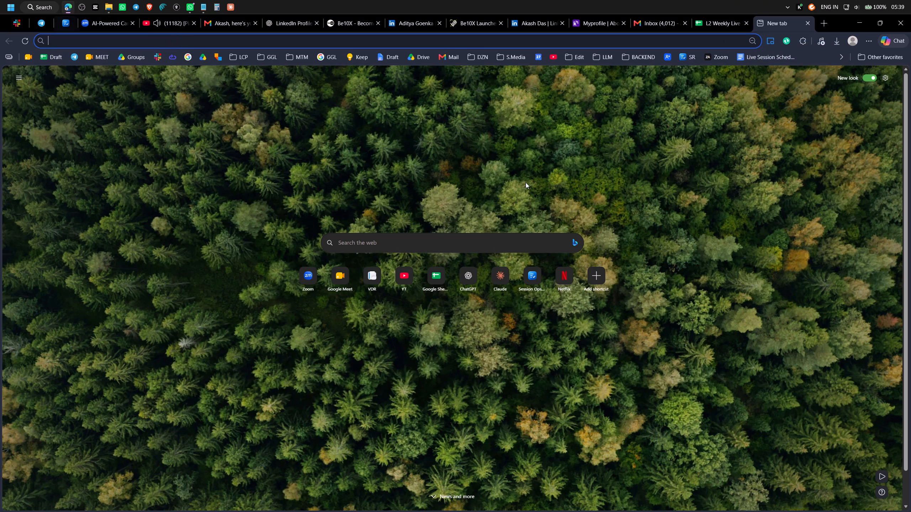
pyautogui.click(113, 6)
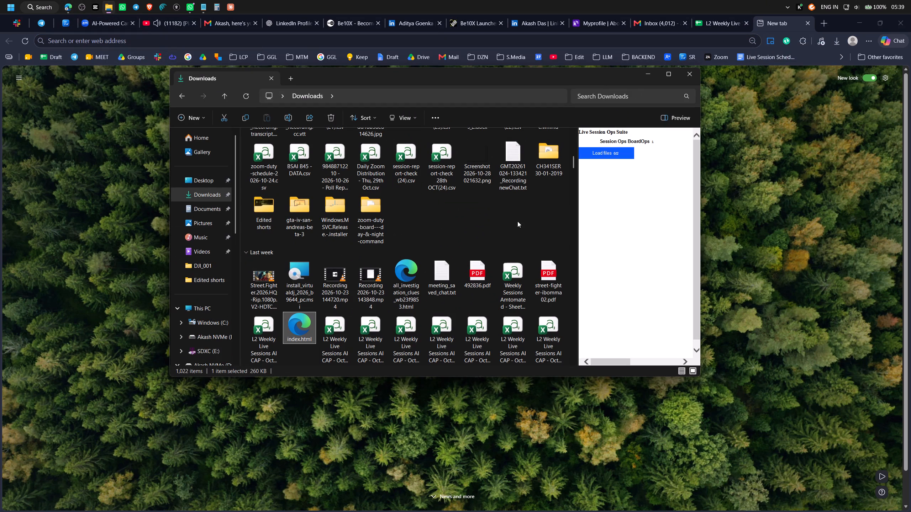
pyautogui.scroll(-1, 346, 286)
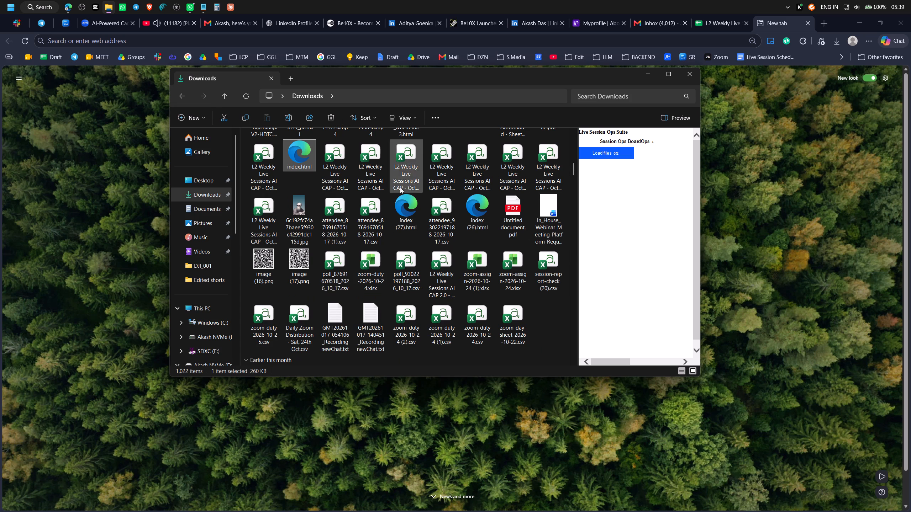
pyautogui.scroll(1, 526, 264)
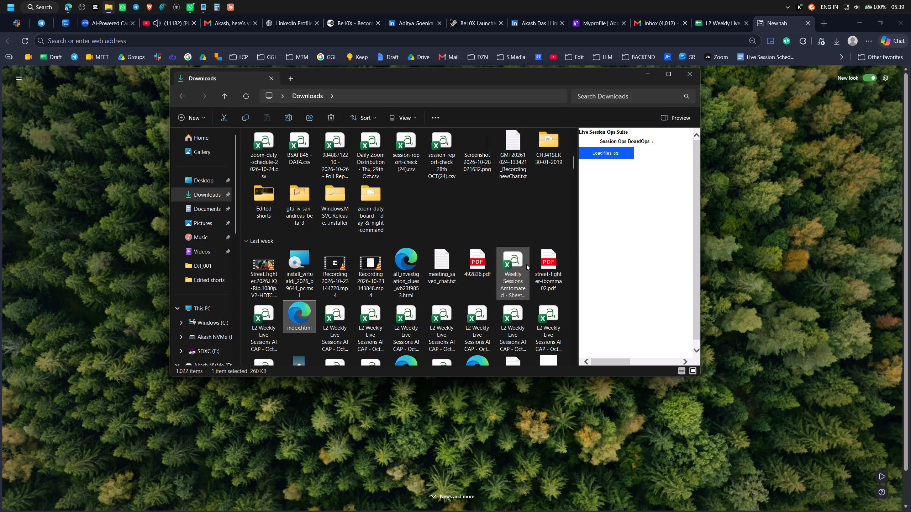
pyautogui.scroll(-1, 482, 262)
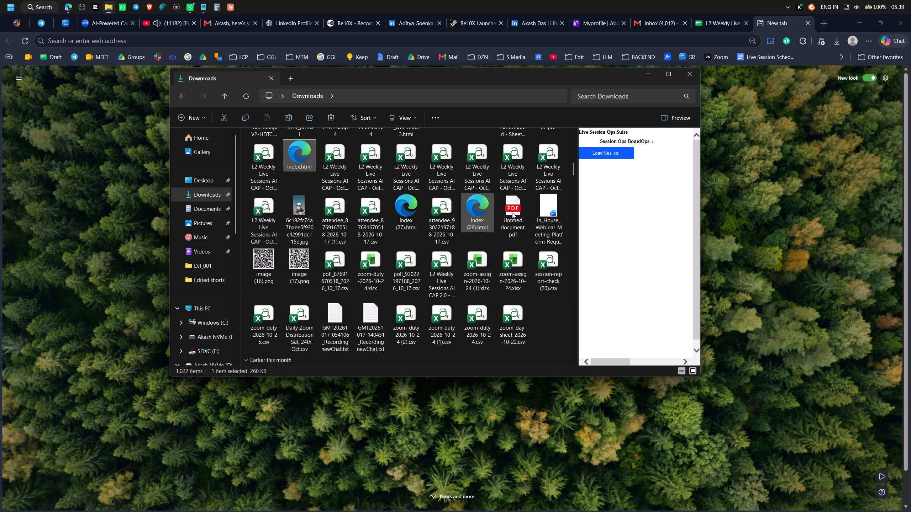
pyautogui.doubleClick(413, 208)
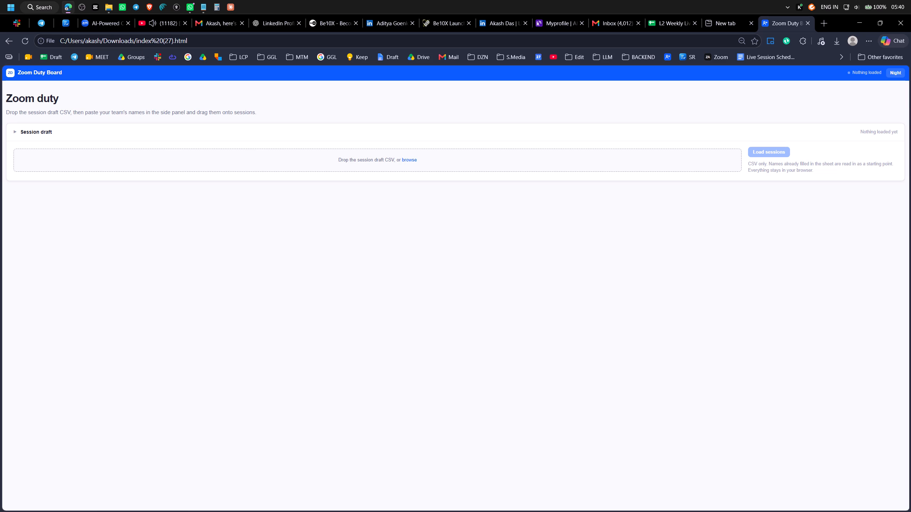
# Copy index (27).html from Downloads and send it to the Personal Draft chat in Telegram Web, captioned "Zoom assign web app 31st Oct".
pyautogui.click(107, 7)
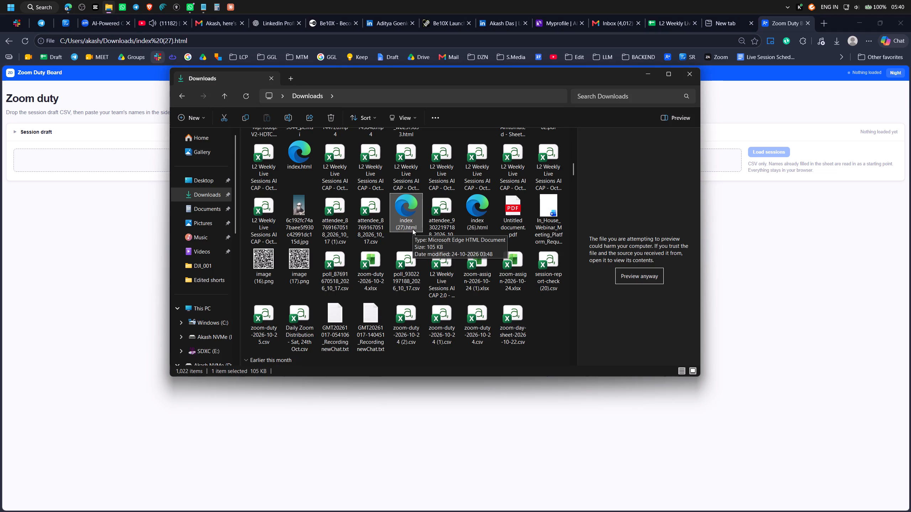
pyautogui.hotkey('ctrl', 'c')
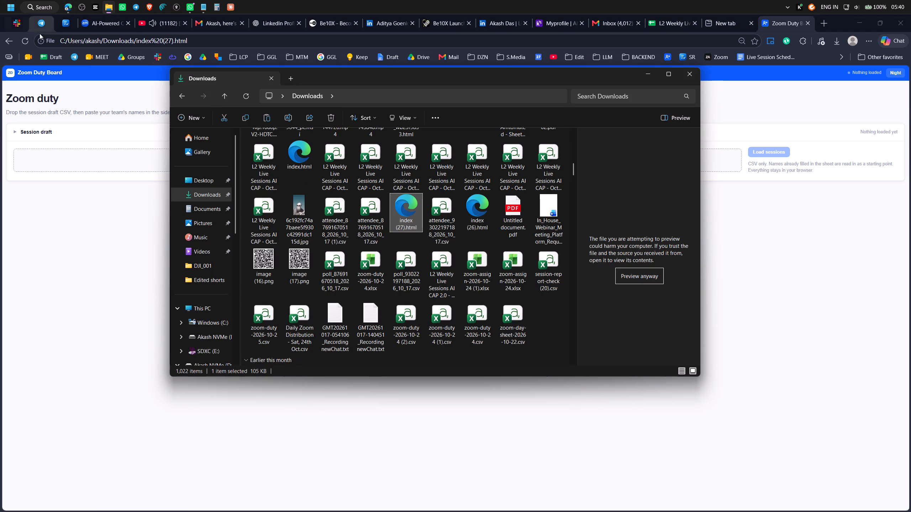
pyautogui.click(39, 24)
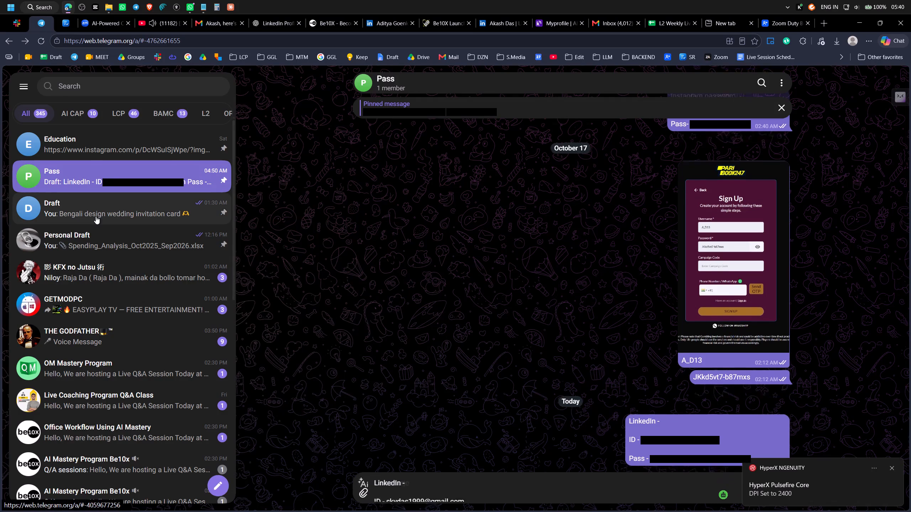
pyautogui.click(95, 249)
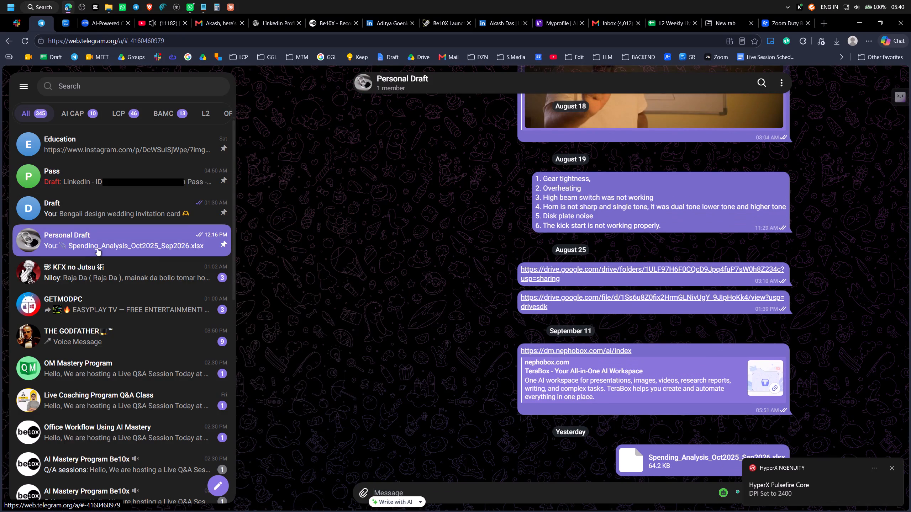
pyautogui.hotkey('ctrl', 'v')
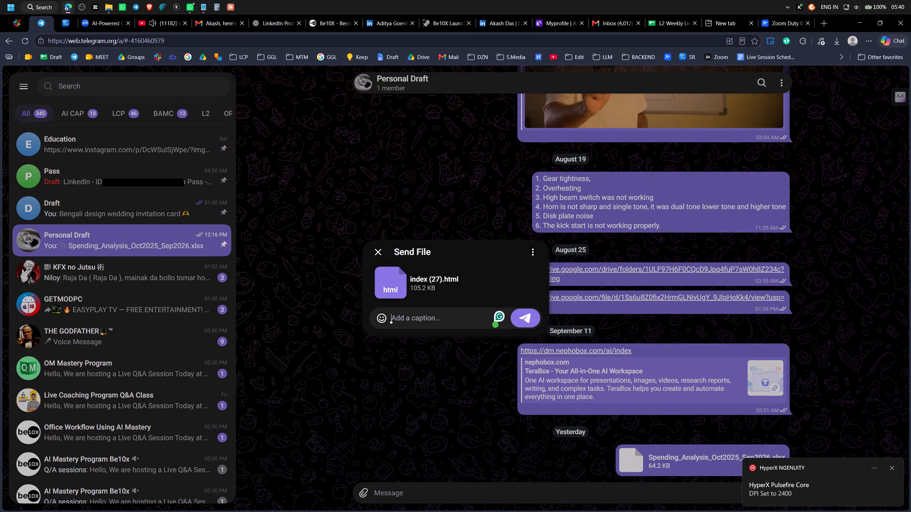
pyautogui.click(415, 316)
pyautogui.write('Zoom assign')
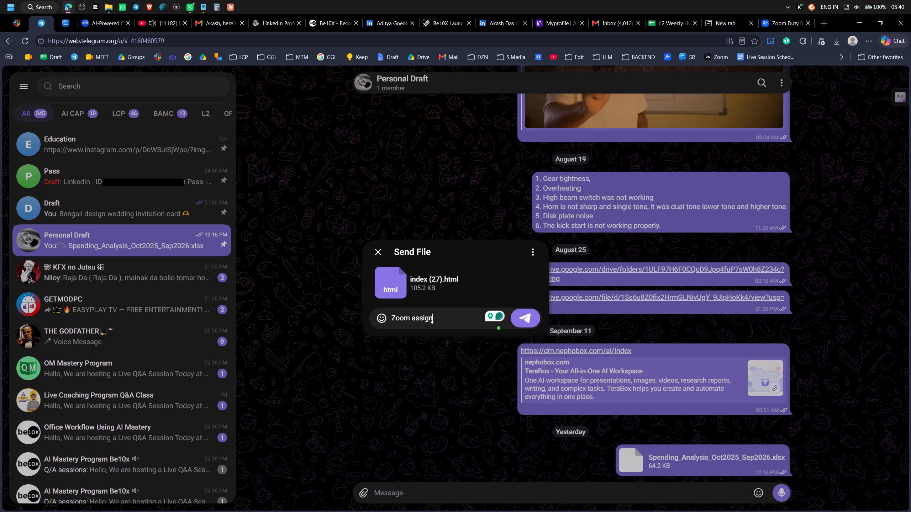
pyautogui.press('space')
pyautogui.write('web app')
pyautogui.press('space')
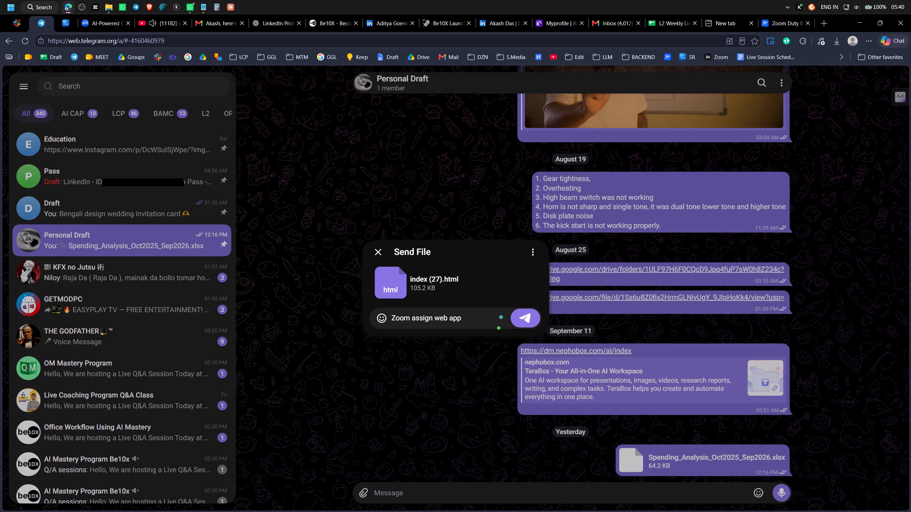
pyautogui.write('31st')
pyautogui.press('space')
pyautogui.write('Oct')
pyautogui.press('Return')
# Return to the Zoom Duty Board and load the downloaded session draft "L2 Weekly Live Sessions AI CAP - November 2026 (1).csv".
pyautogui.click(770, 19)
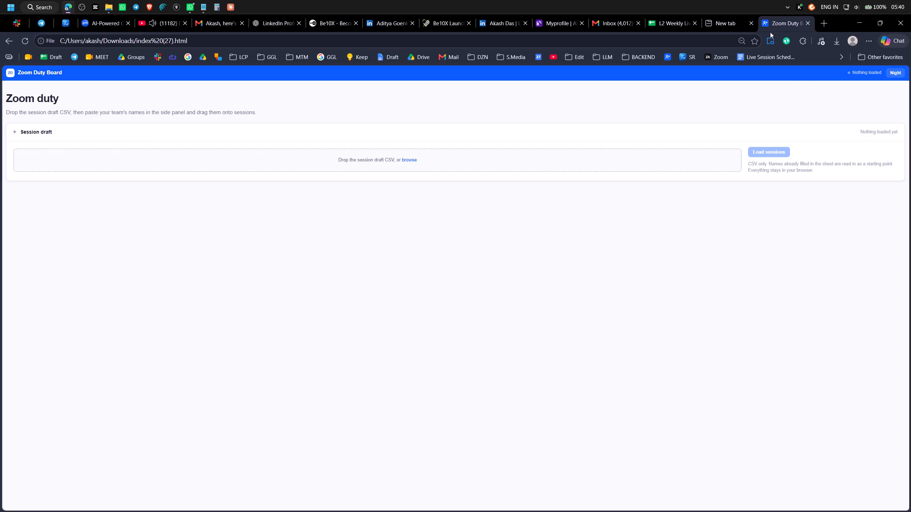
pyautogui.click(839, 38)
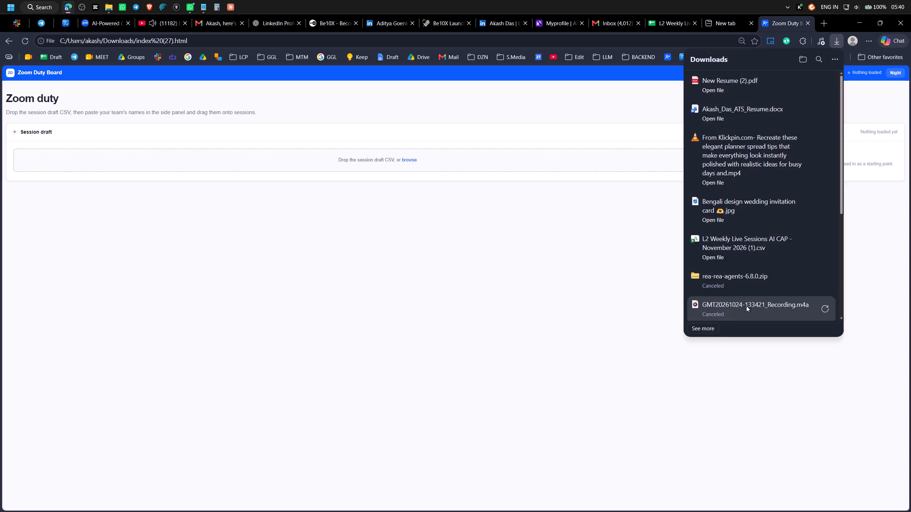
pyautogui.moveTo(736, 244); pyautogui.dragTo(495, 157)
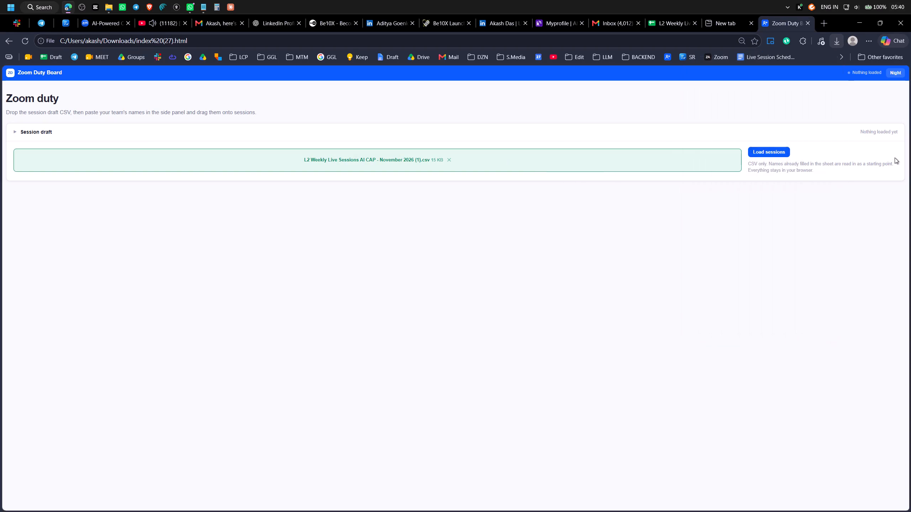
pyautogui.click(775, 153)
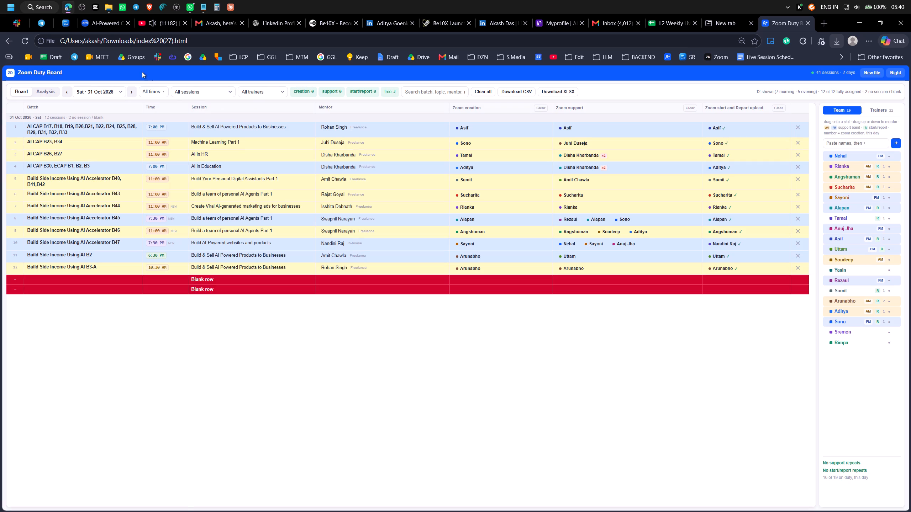
# Switch the duty board to the Sunday 1 November 2026 sessions.
pyautogui.click(107, 92)
pyautogui.click(100, 129)
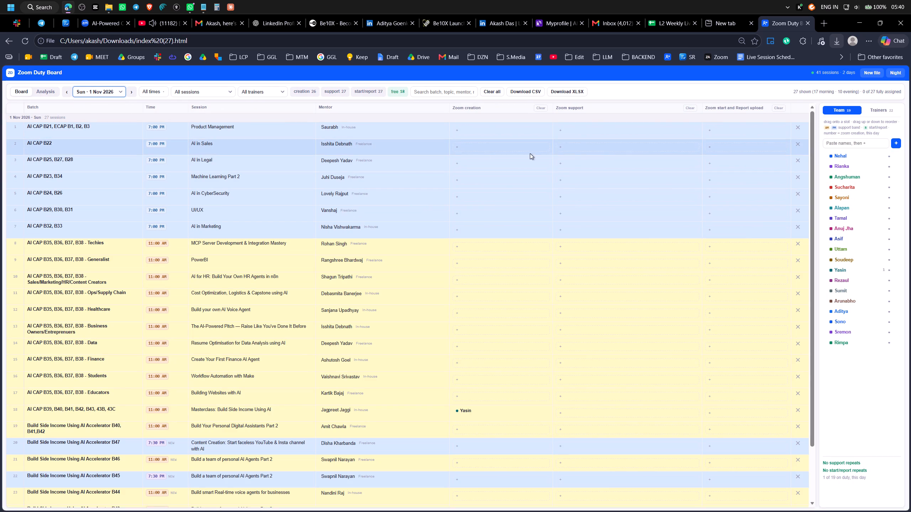
# Open the trainer filter options for the Sunday sessions.
pyautogui.click(254, 90)
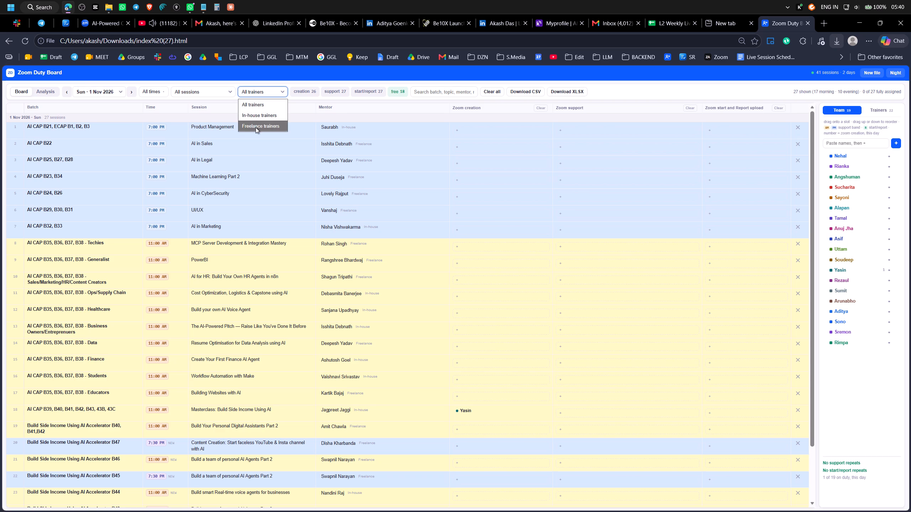
# Filter the Sunday 1 November 2026 board to sessions with in-house trainers.
pyautogui.click(260, 115)
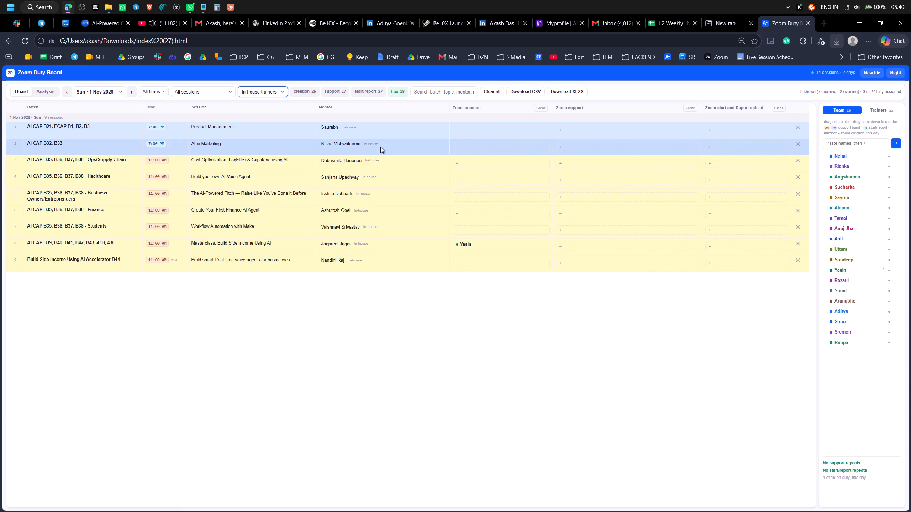
# Assign the mentors of the AI CAP B21/ECAP and AI CAP B32, B33 sessions to their own Zoom support and start/report upload slots.
pyautogui.click(326, 128)
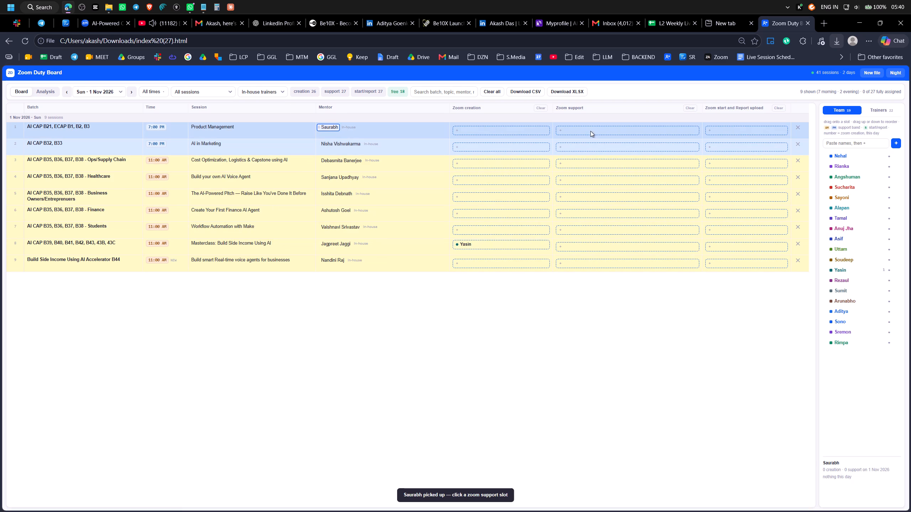
pyautogui.click(575, 131)
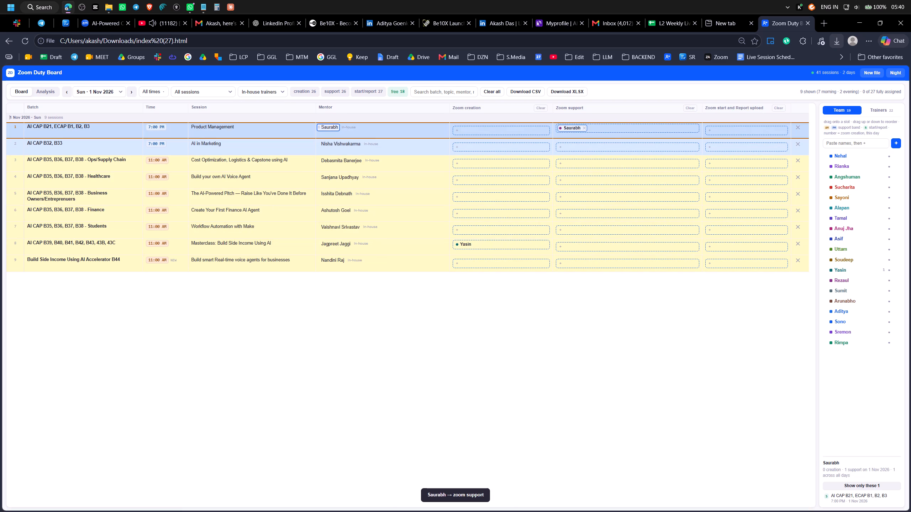
pyautogui.click(728, 130)
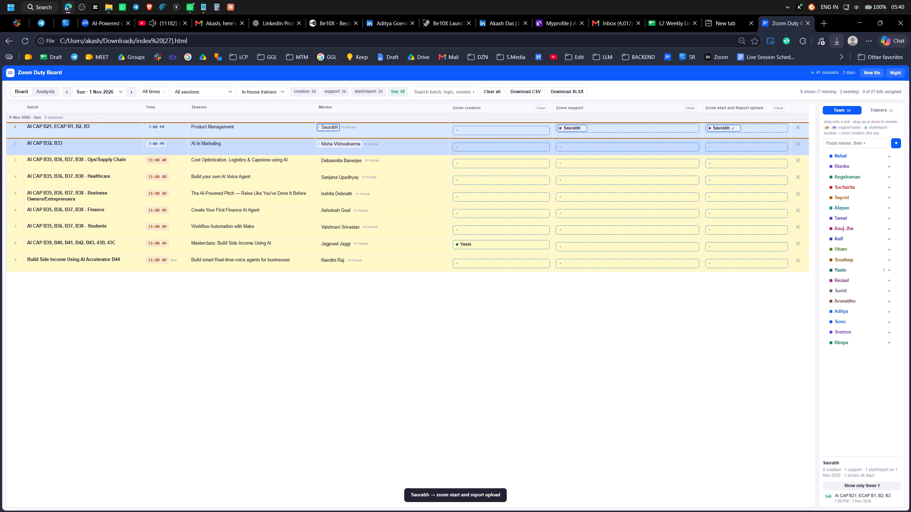
pyautogui.click(338, 145)
pyautogui.click(579, 145)
pyautogui.click(722, 146)
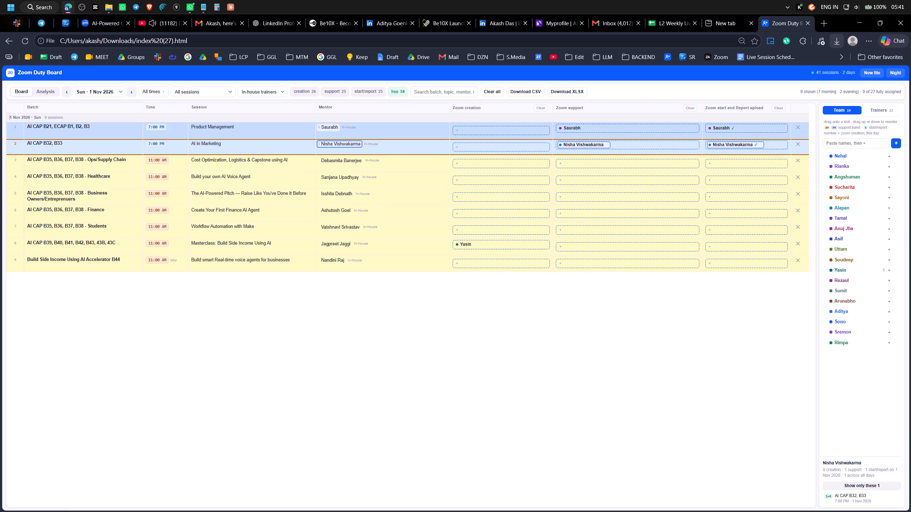
# Assign the mentors of the AI CAP B35, B36, B37, B38 Ops/Supply Chain and Healthcare sessions to their own Zoom support and start/report upload slots.
pyautogui.click(336, 164)
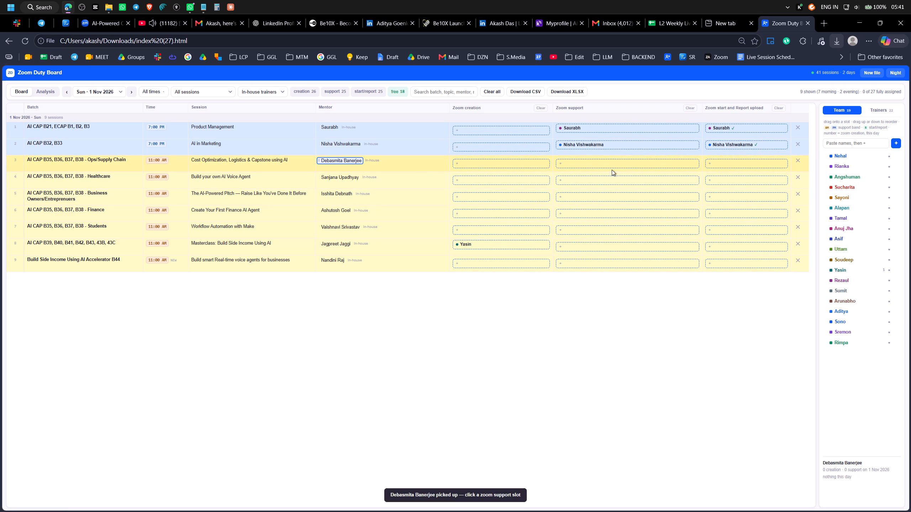
pyautogui.click(594, 167)
pyautogui.click(732, 162)
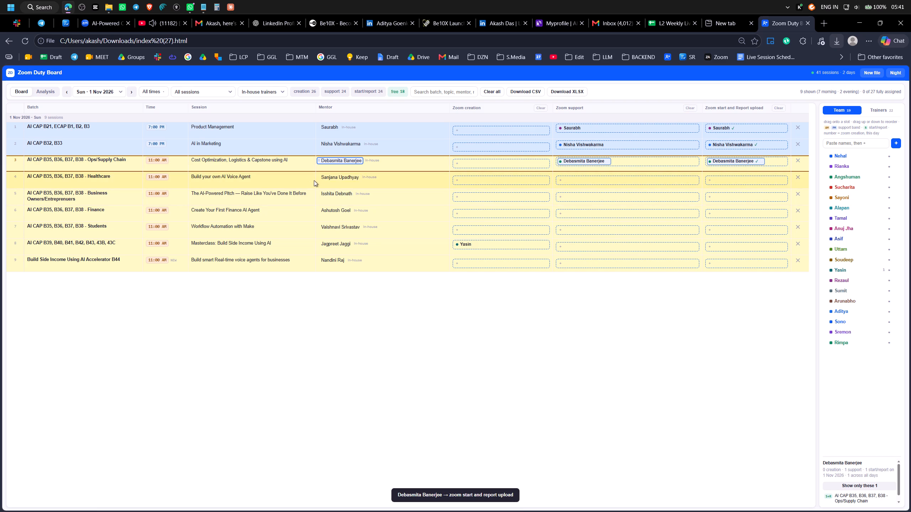
pyautogui.click(340, 178)
pyautogui.click(582, 180)
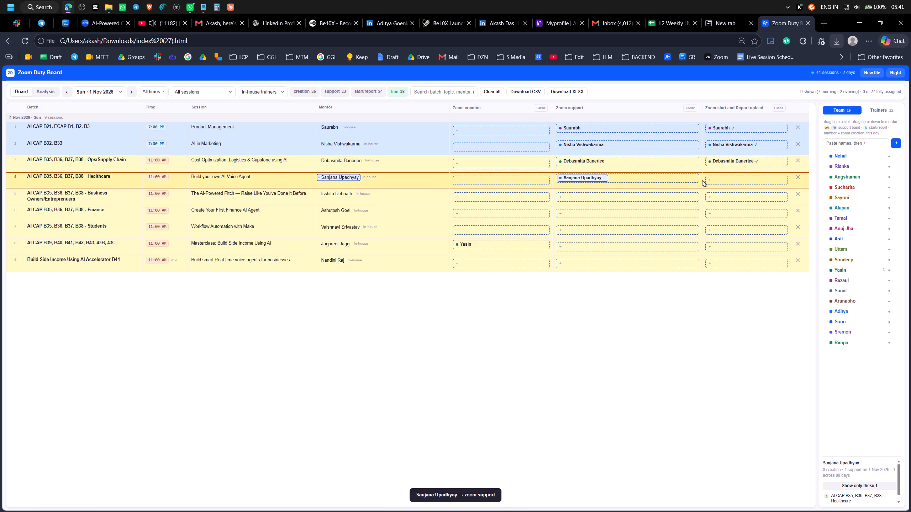
pyautogui.click(742, 180)
# Assign the mentors of the AI CAP B35, B36, B37, B38 Business Owners, Finance and Students sessions to their own Zoom support slots.
pyautogui.click(331, 195)
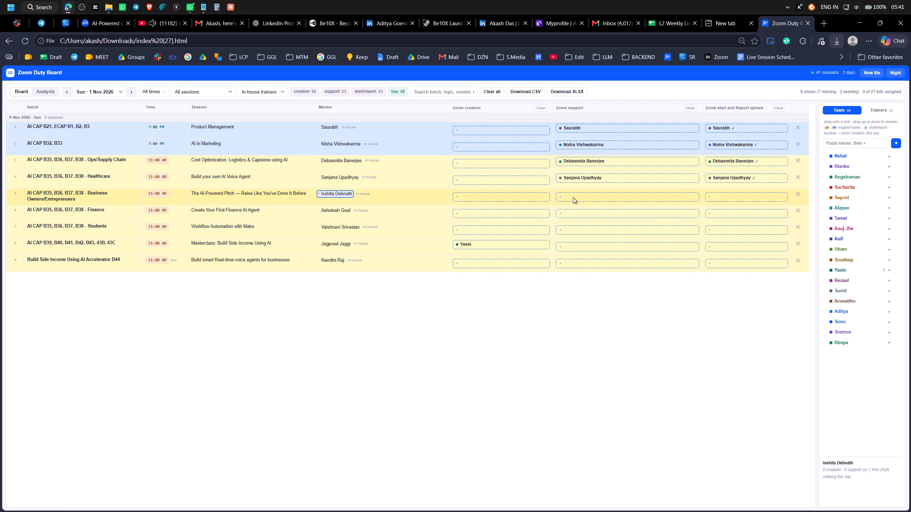
pyautogui.click(605, 196)
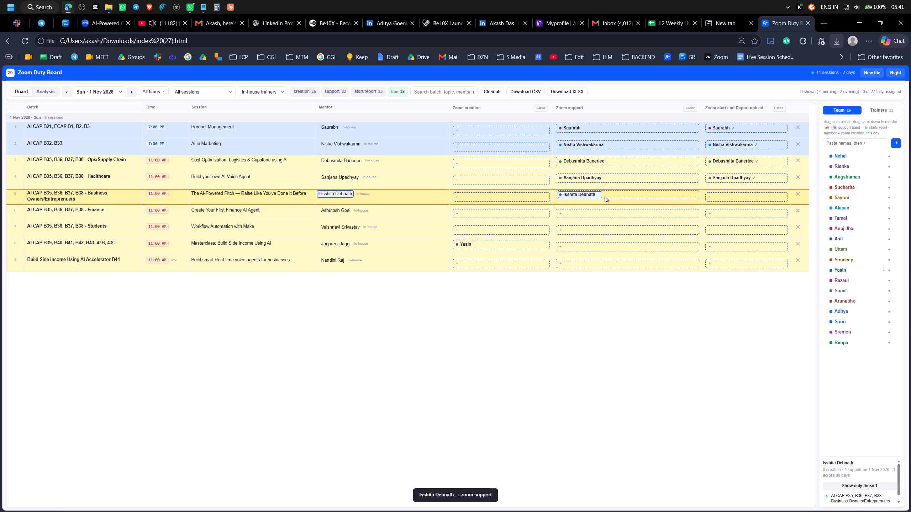
pyautogui.click(336, 210)
pyautogui.click(573, 212)
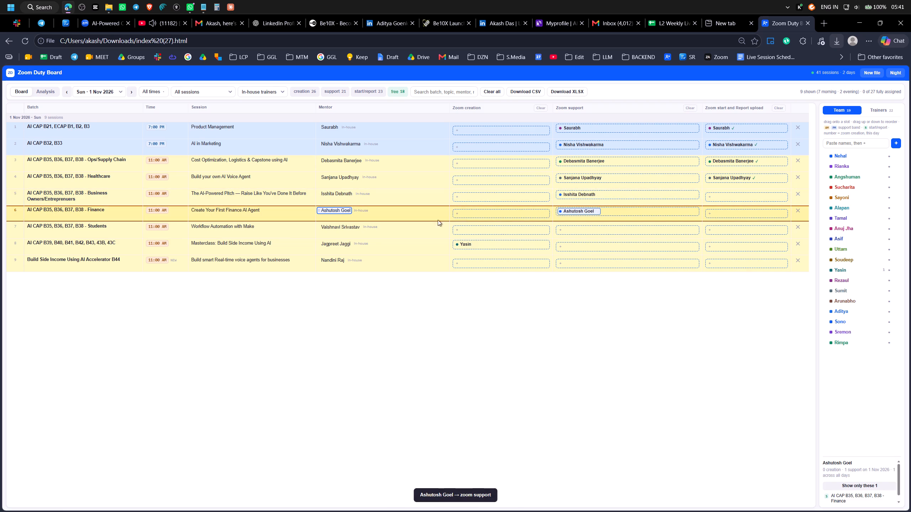
pyautogui.click(355, 230)
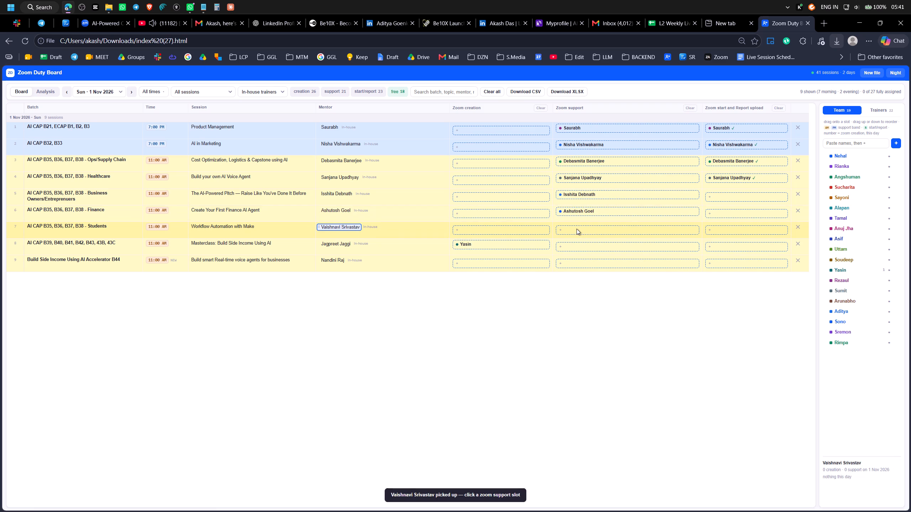
pyautogui.click(576, 229)
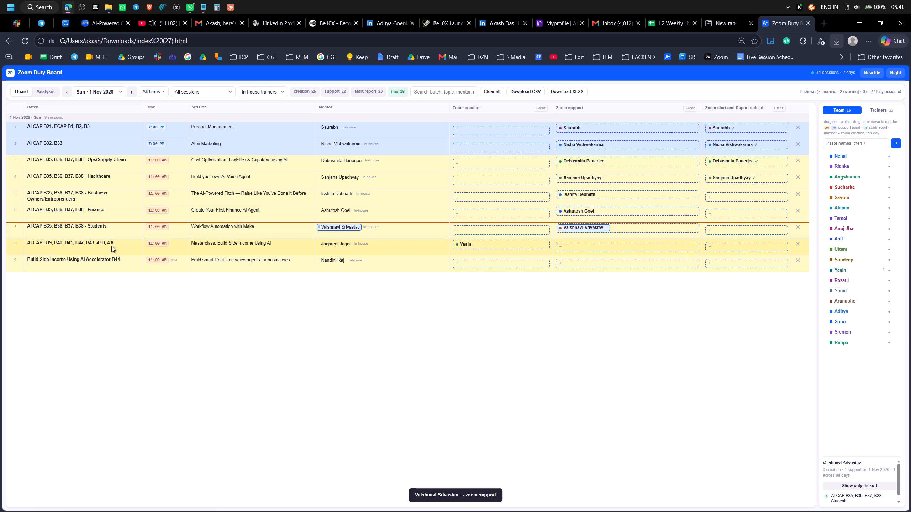
# Assign the mentor of the Build Side Income Using AI Accelerator B44 session to its Zoom start and report upload slot.
pyautogui.click(337, 260)
pyautogui.click(721, 265)
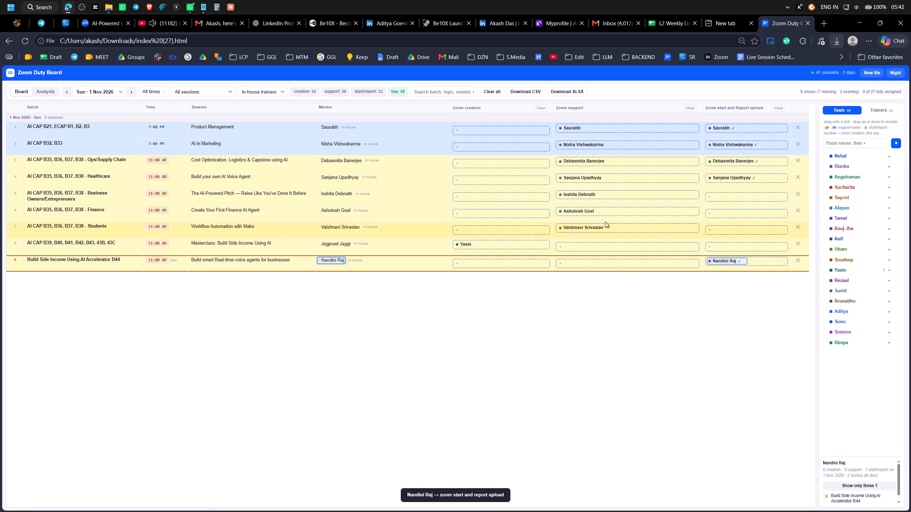
# Change the trainer filter so the 1 November 2026 board lists the sessions of all trainers.
pyautogui.click(847, 158)
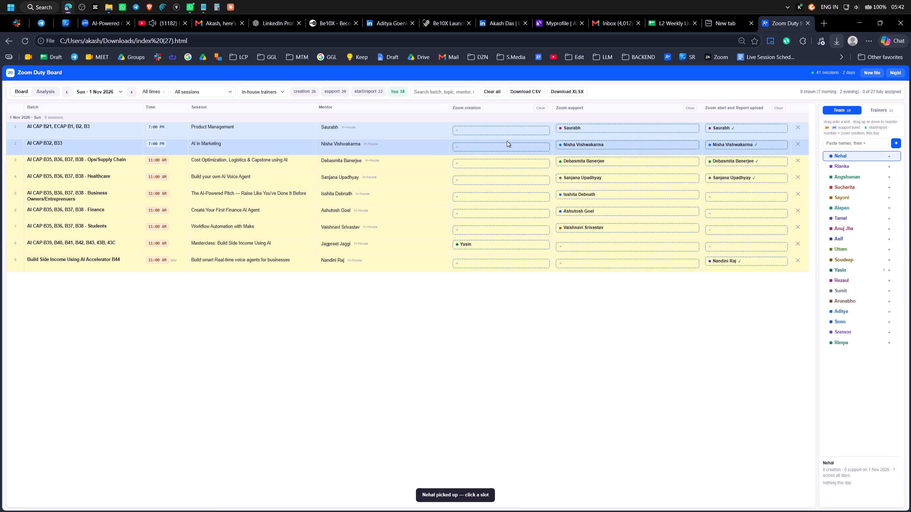
pyautogui.click(257, 92)
pyautogui.click(254, 104)
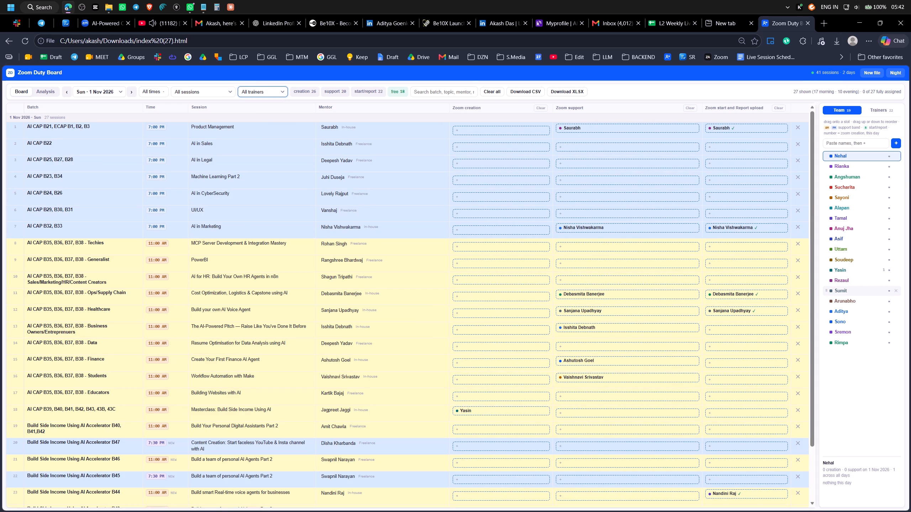
pyautogui.scroll(-4, 563, 288)
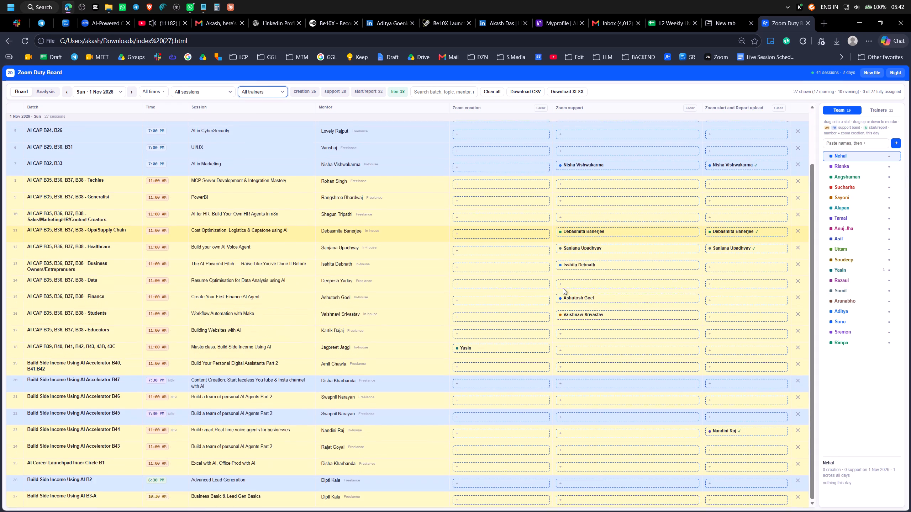
pyautogui.scroll(-3, 563, 288)
pyautogui.scroll(5, 563, 288)
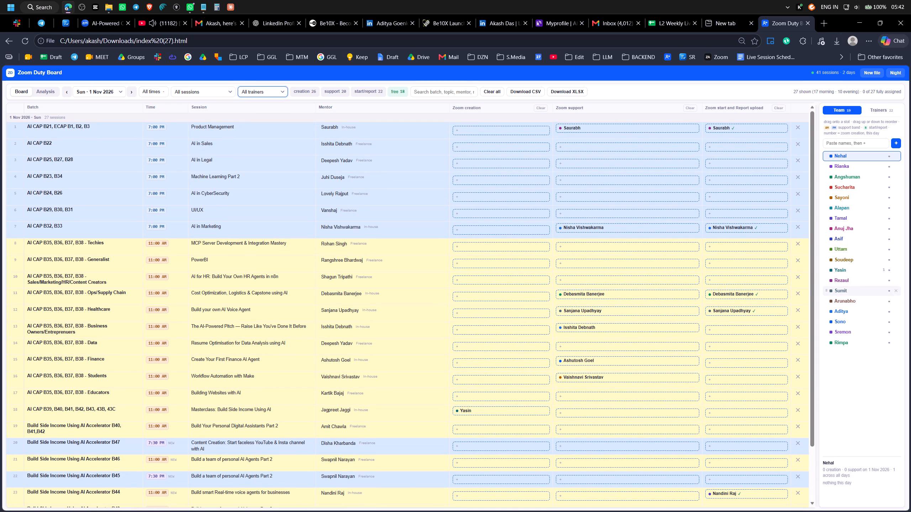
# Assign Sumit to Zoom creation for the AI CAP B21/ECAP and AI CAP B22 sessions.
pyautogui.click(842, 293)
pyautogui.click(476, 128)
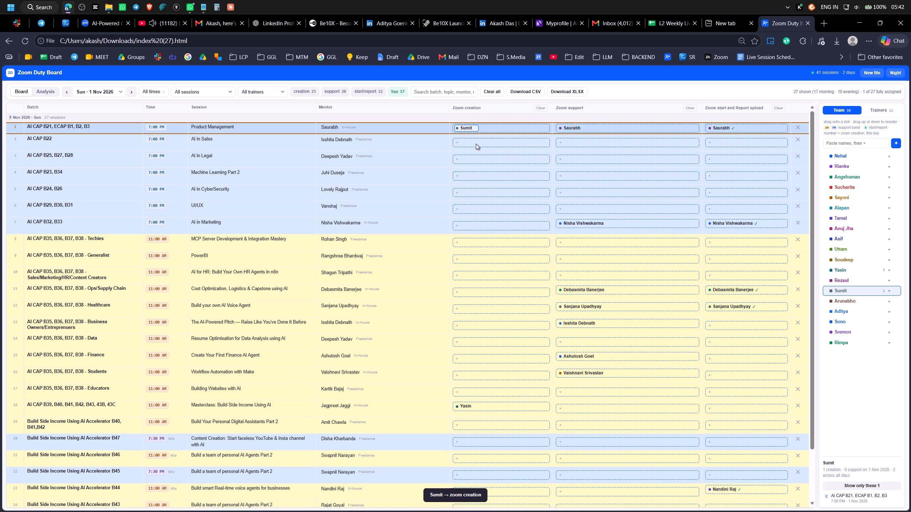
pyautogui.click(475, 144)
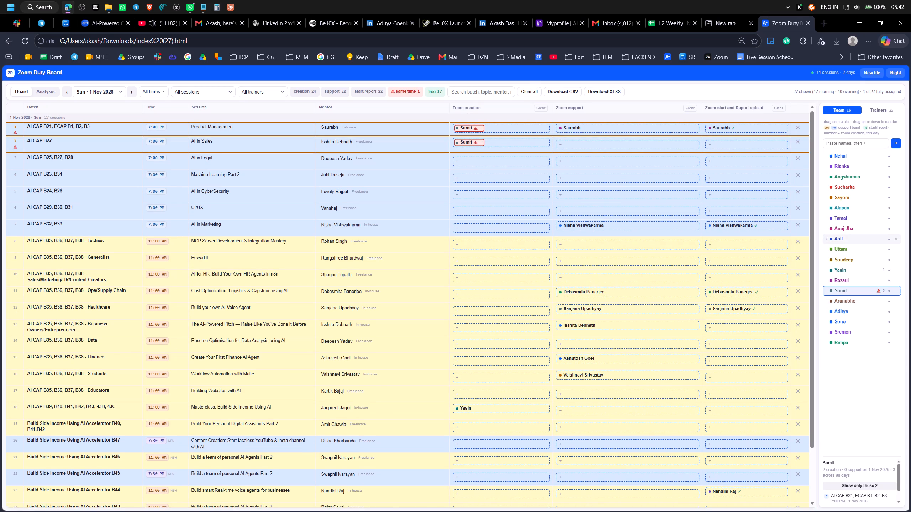
# Replace Sumit with Aditya in the Zoom creation slots of the AI CAP B21/ECAP and AI CAP B22 sessions.
pyautogui.click(842, 314)
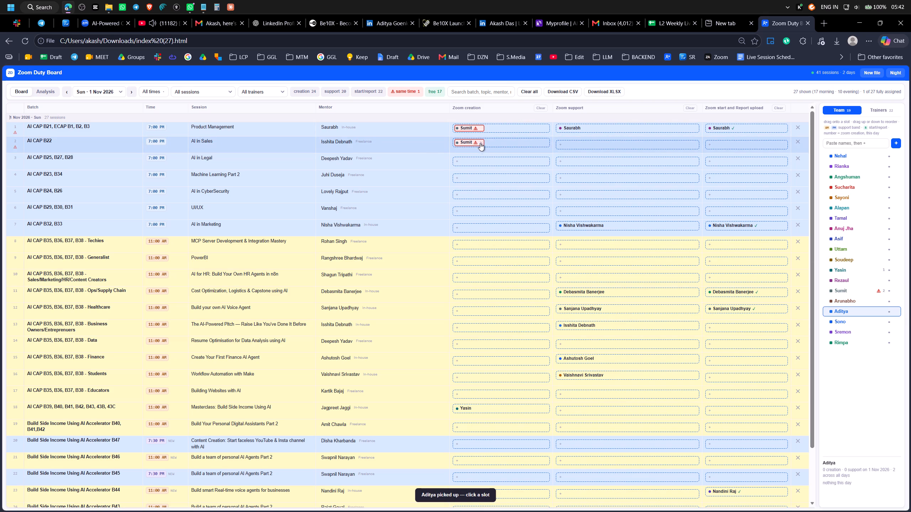
pyautogui.click(480, 140)
pyautogui.doubleClick(477, 128)
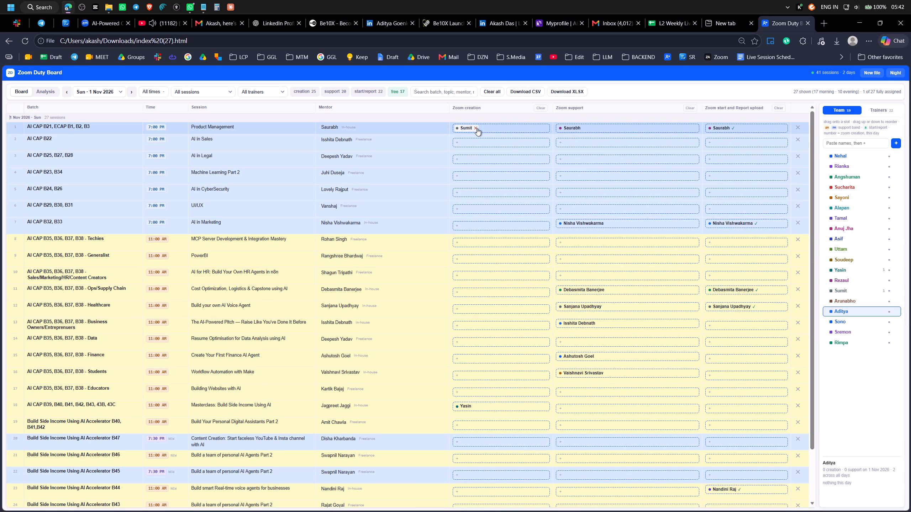
pyautogui.click(470, 141)
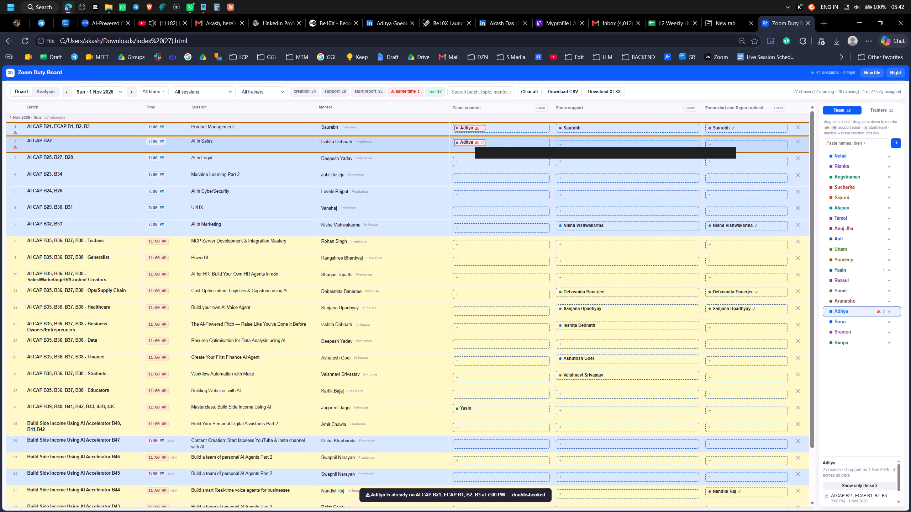
# Assign Zoom creation to Sono for AI CAP B25, B27, B28 and B23, B34, and to Sumit for B24, B26 and B29, B30, B31.
pyautogui.click(848, 322)
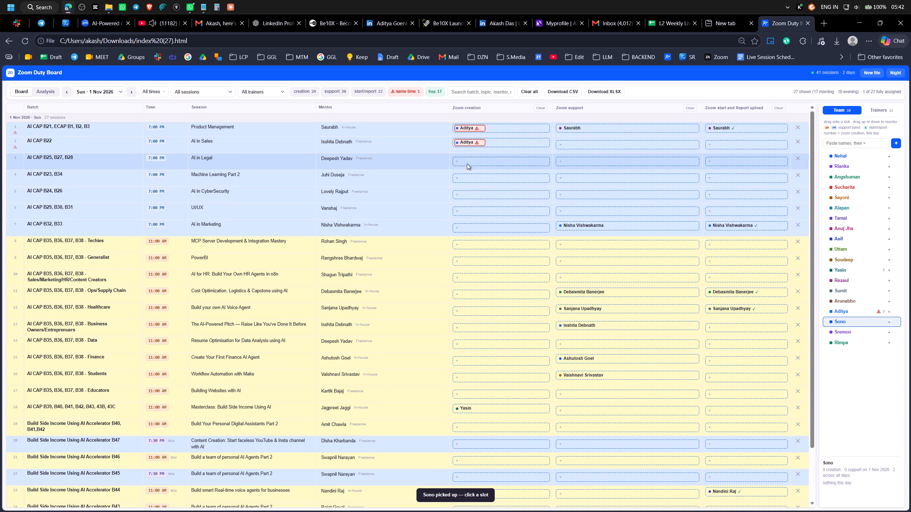
pyautogui.click(467, 164)
pyautogui.click(467, 180)
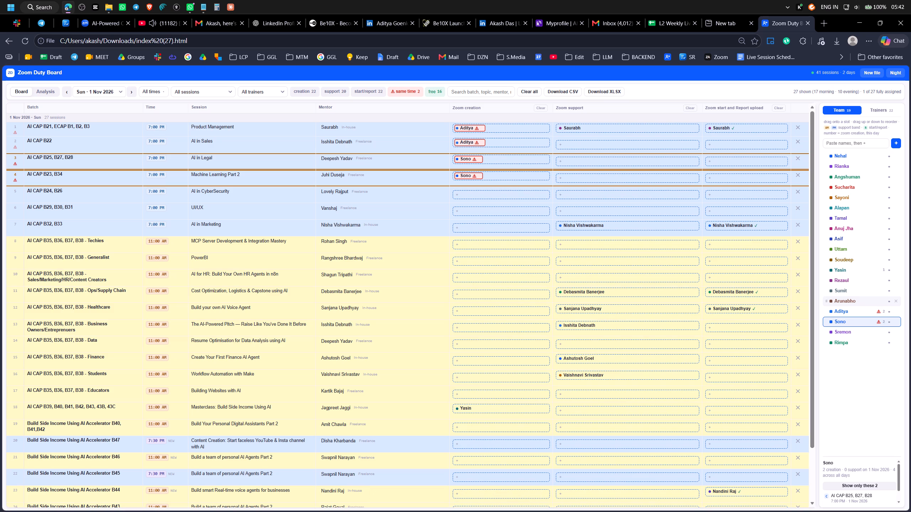
pyautogui.click(844, 303)
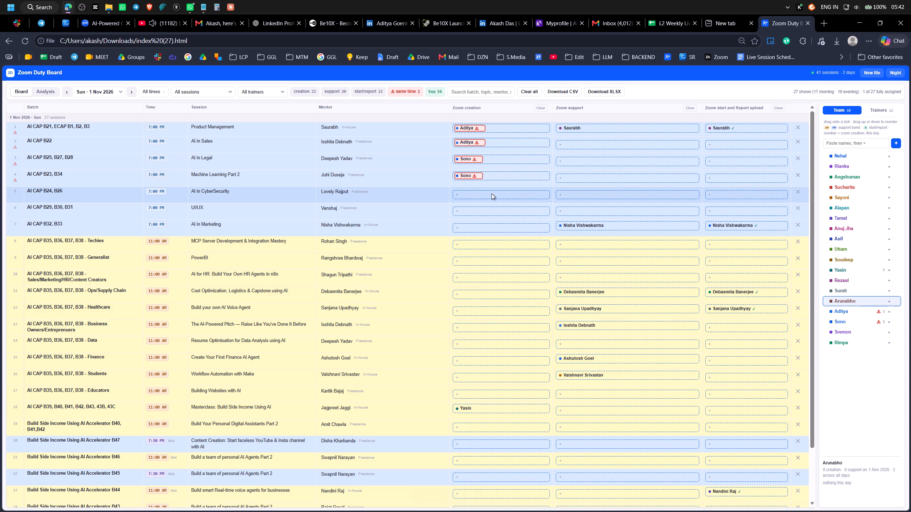
pyautogui.click(851, 290)
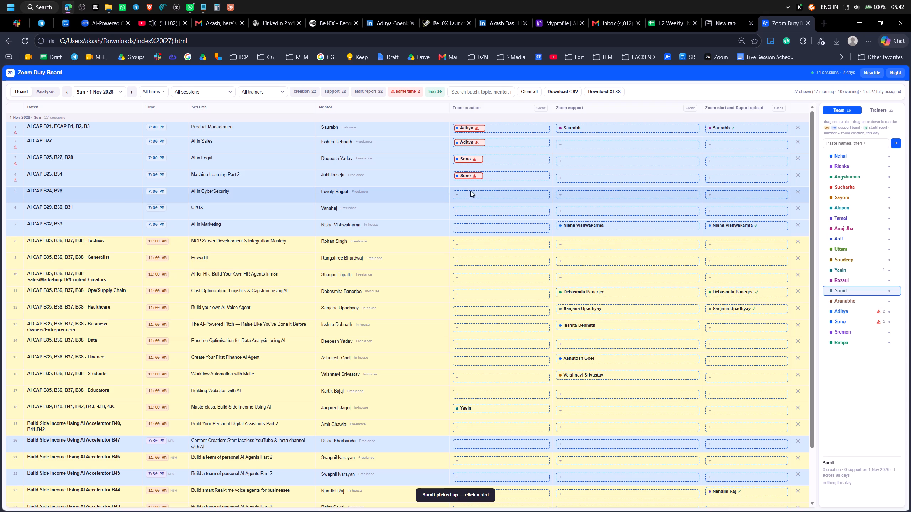
pyautogui.click(465, 195)
pyautogui.click(466, 209)
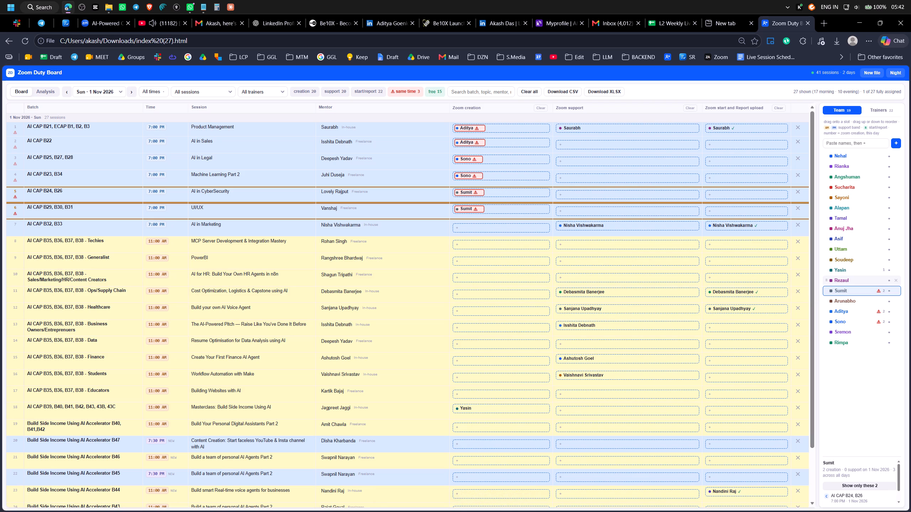
# Assign Zoom creation to Asif for AI CAP B32, B33 and Techies, and to Anuj for Generalist and Sales/Marketing/HR/Content Creators.
pyautogui.click(843, 239)
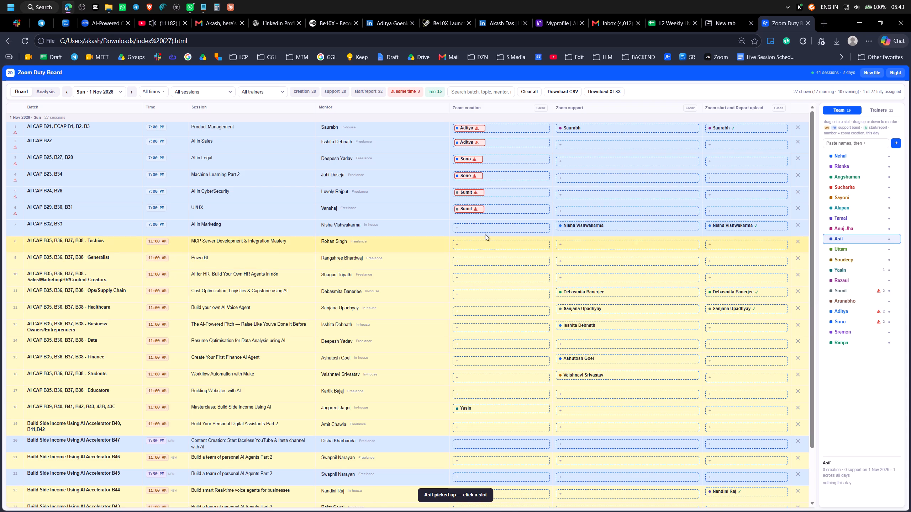
pyautogui.click(475, 229)
pyautogui.click(474, 241)
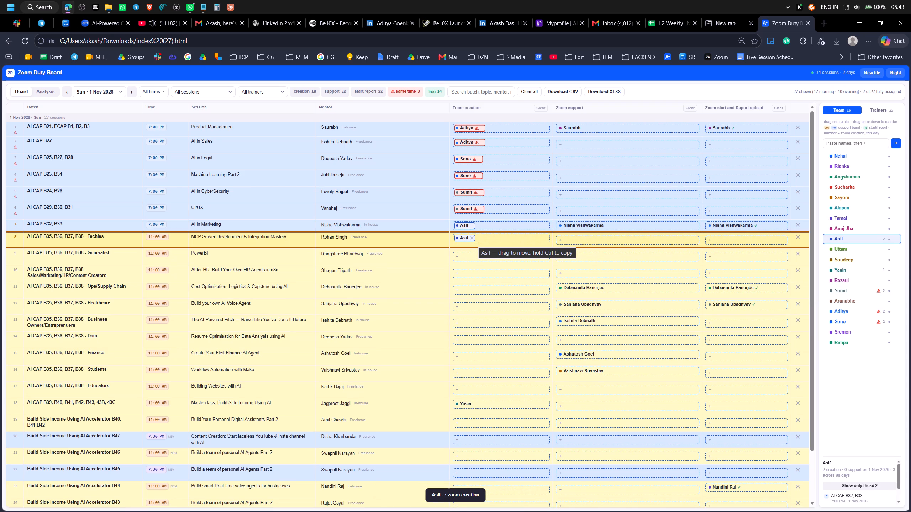
pyautogui.click(846, 231)
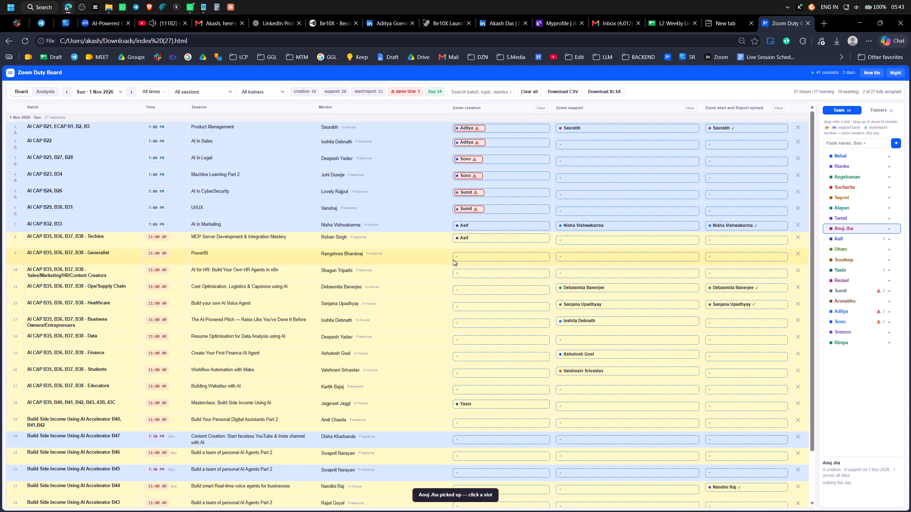
pyautogui.click(468, 255)
pyautogui.click(468, 269)
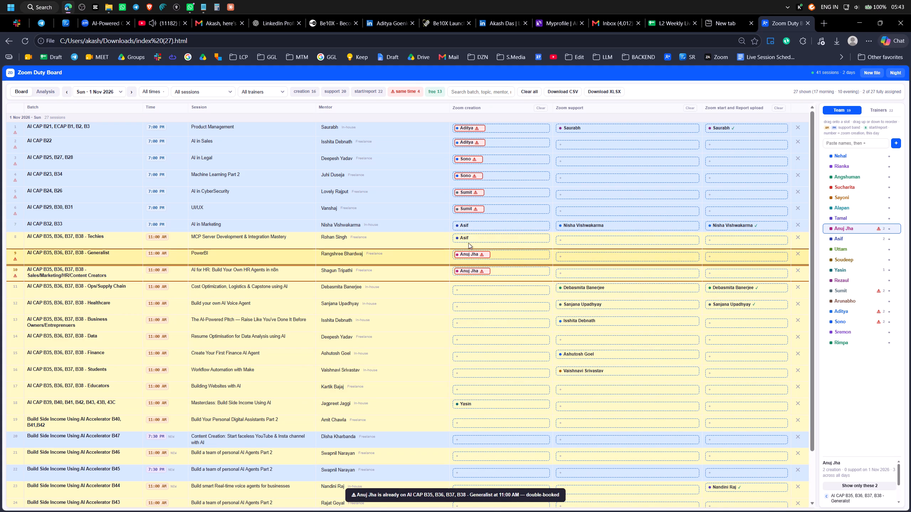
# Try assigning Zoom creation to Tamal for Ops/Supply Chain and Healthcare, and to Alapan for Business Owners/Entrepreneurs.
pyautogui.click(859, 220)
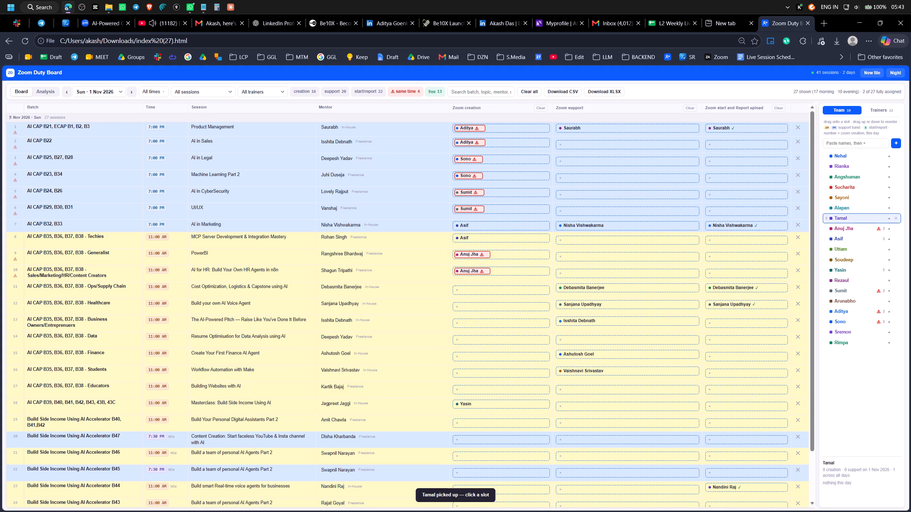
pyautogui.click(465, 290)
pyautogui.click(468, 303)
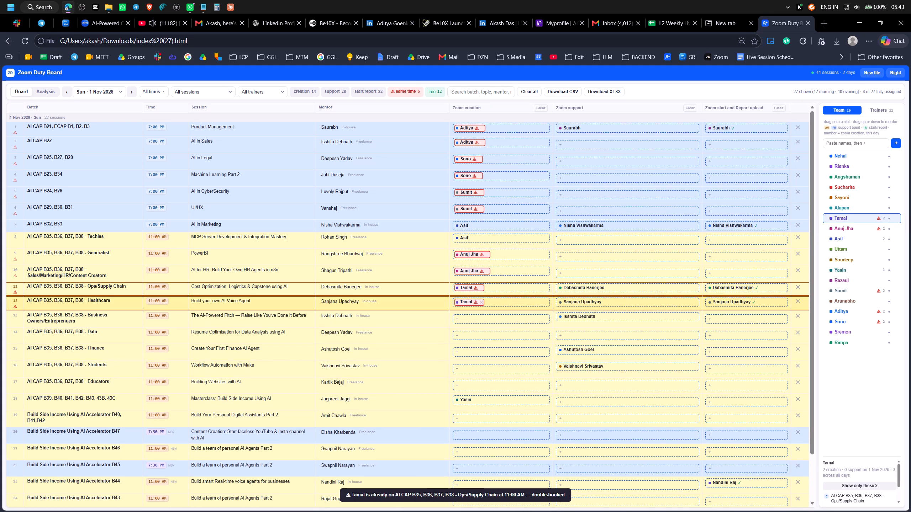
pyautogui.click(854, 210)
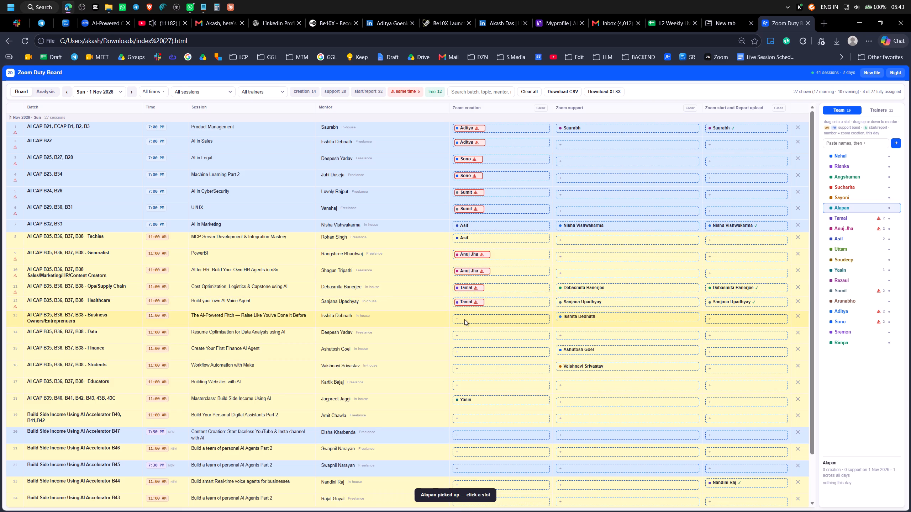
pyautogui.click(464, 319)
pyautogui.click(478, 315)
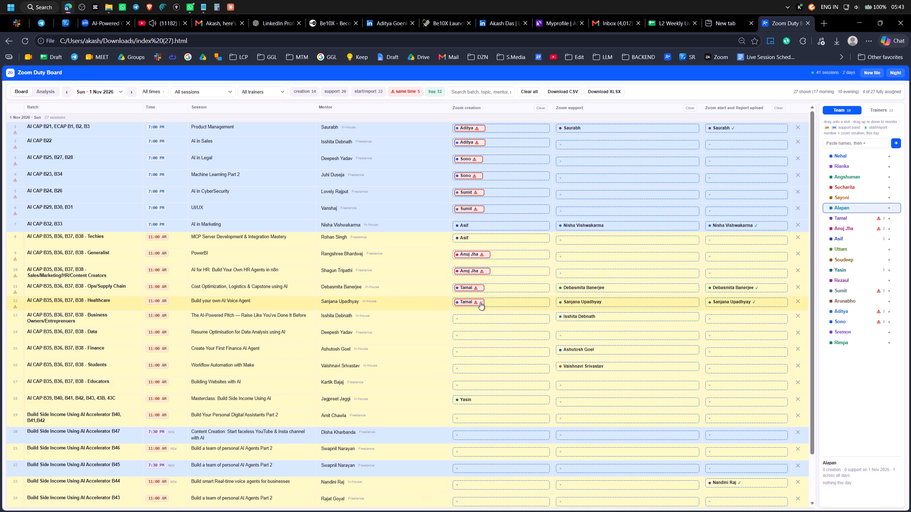
# Rearrange Zoom creation so Alapan covers Ops/Supply Chain and Healthcare, and Tamal covers Business Owners/Entrepreneurs and Data.
pyautogui.click(482, 302)
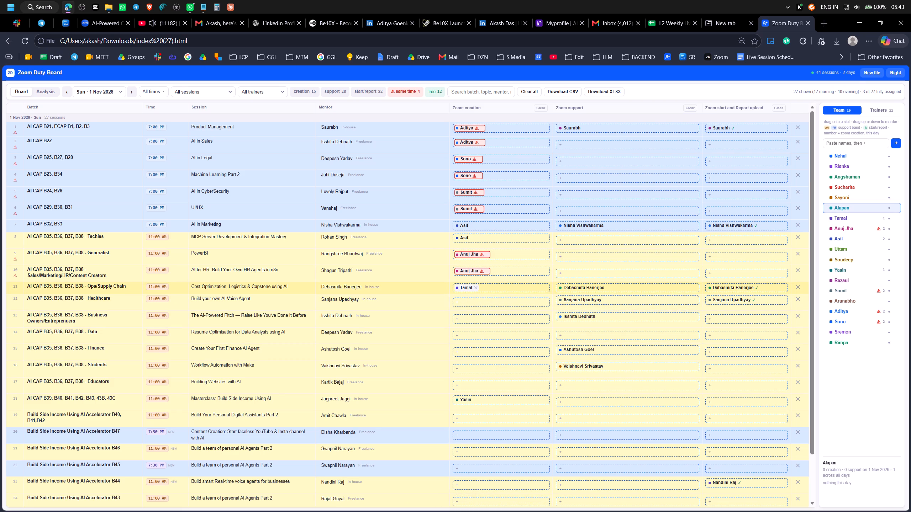
pyautogui.moveTo(464, 288); pyautogui.dragTo(462, 321)
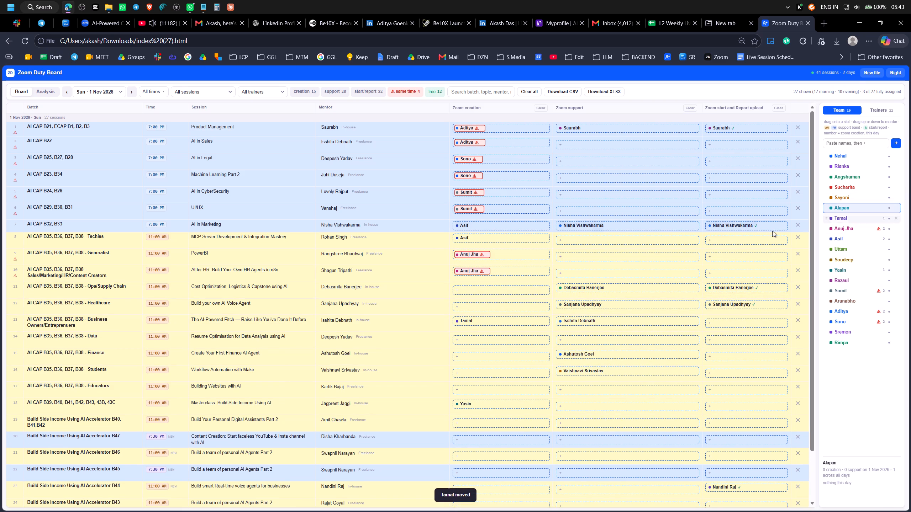
pyautogui.click(476, 291)
pyautogui.click(473, 302)
pyautogui.click(466, 317)
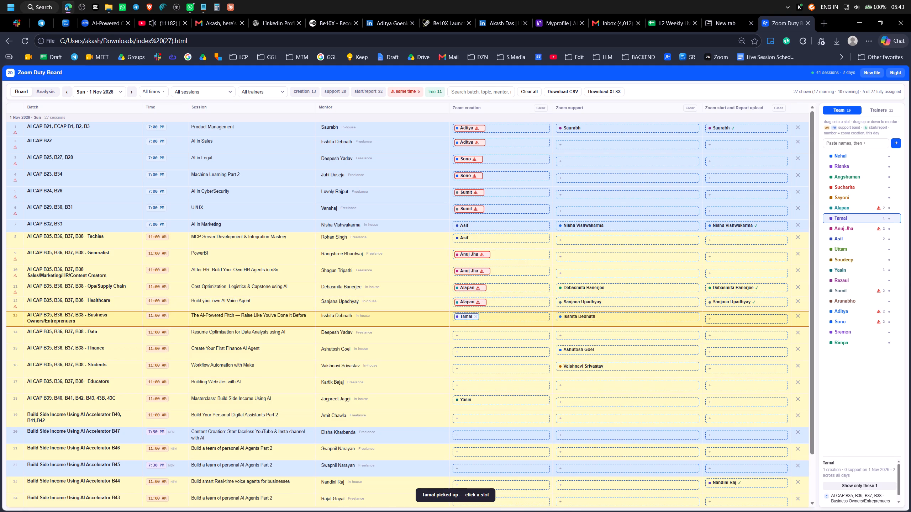
pyautogui.click(470, 335)
pyautogui.scroll(-4, 629, 254)
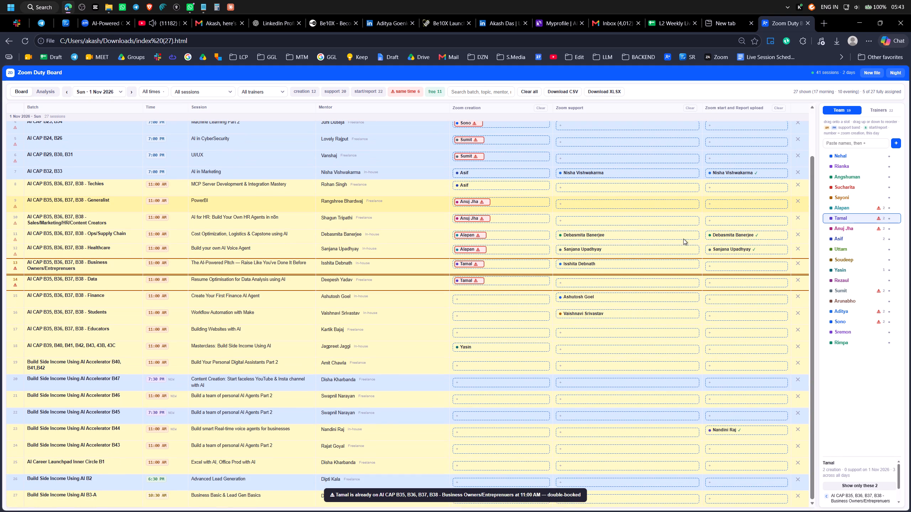
# Assign Zoom creation to Sayoni for the Finance and Students sessions, and to Nehal for Educators and Accelerator B40, B41, B42.
pyautogui.click(847, 199)
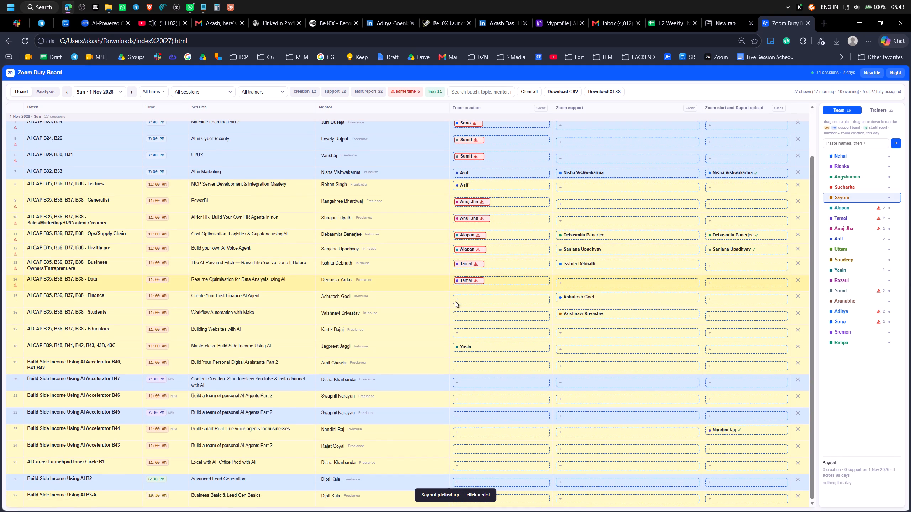
pyautogui.click(462, 299)
pyautogui.click(462, 314)
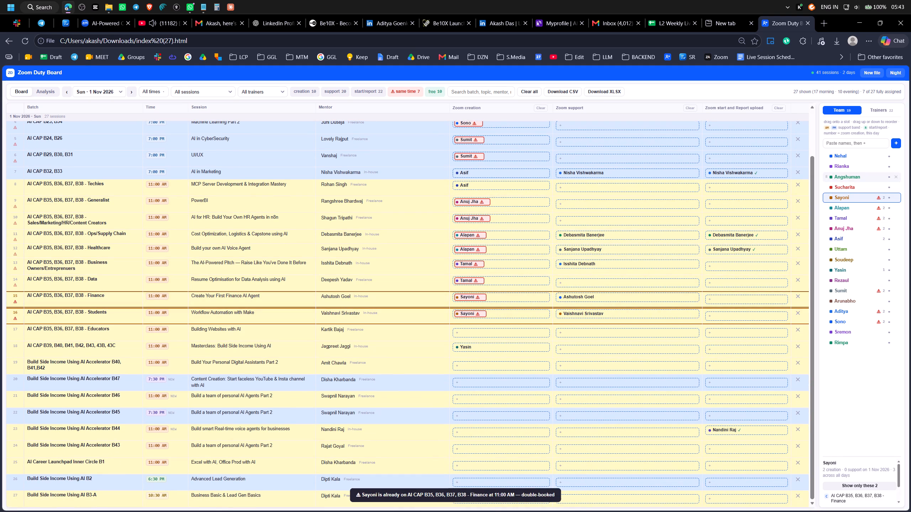
pyautogui.click(856, 159)
pyautogui.click(469, 333)
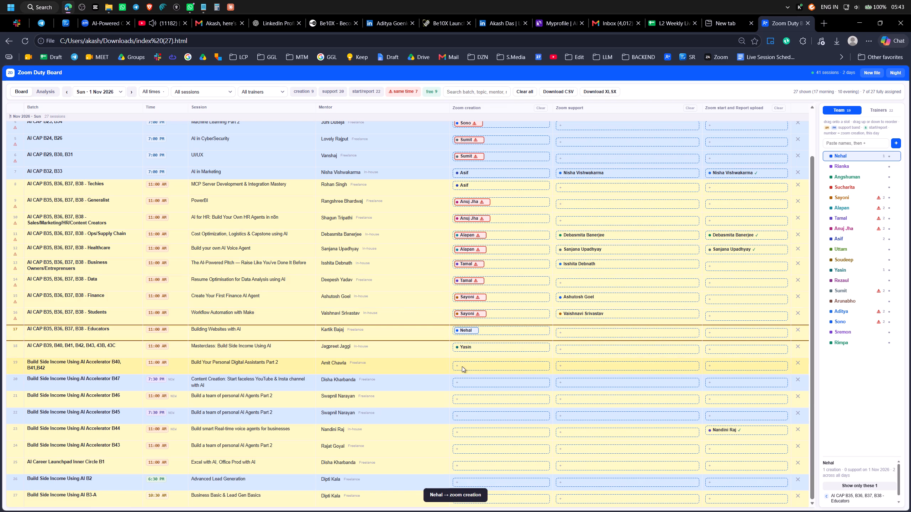
pyautogui.click(463, 366)
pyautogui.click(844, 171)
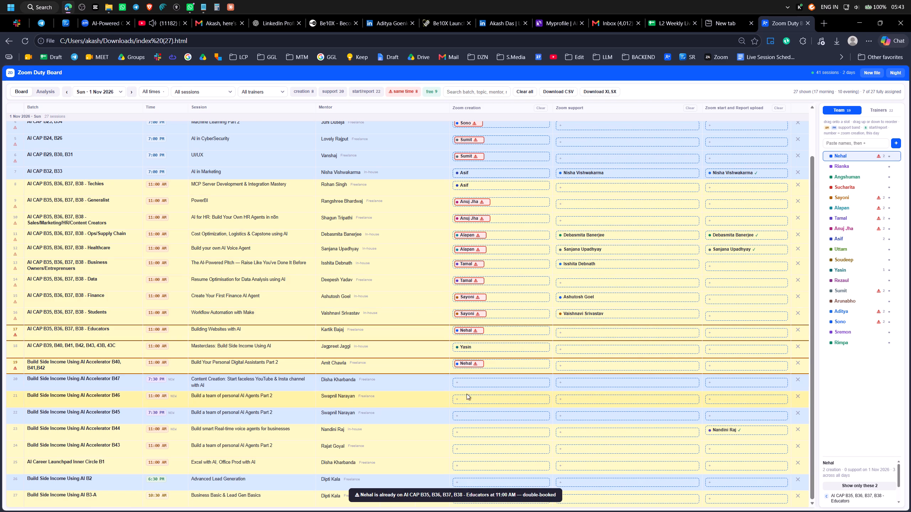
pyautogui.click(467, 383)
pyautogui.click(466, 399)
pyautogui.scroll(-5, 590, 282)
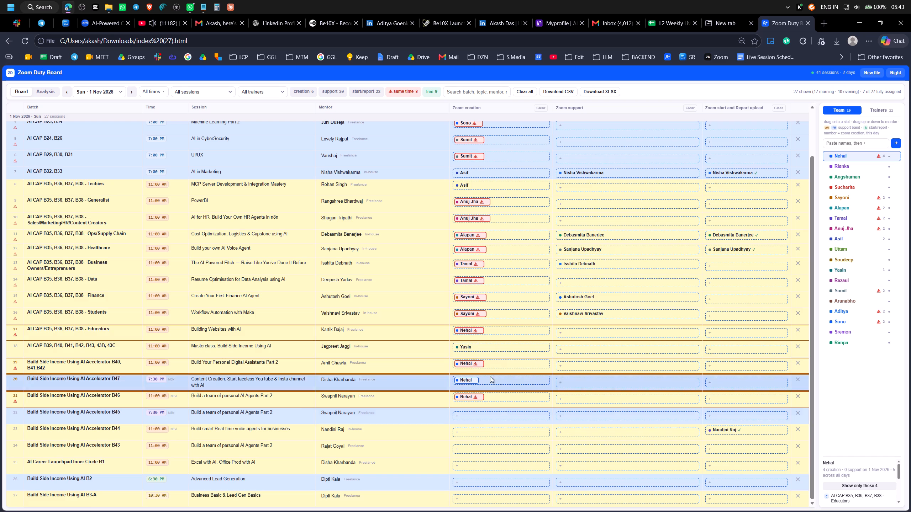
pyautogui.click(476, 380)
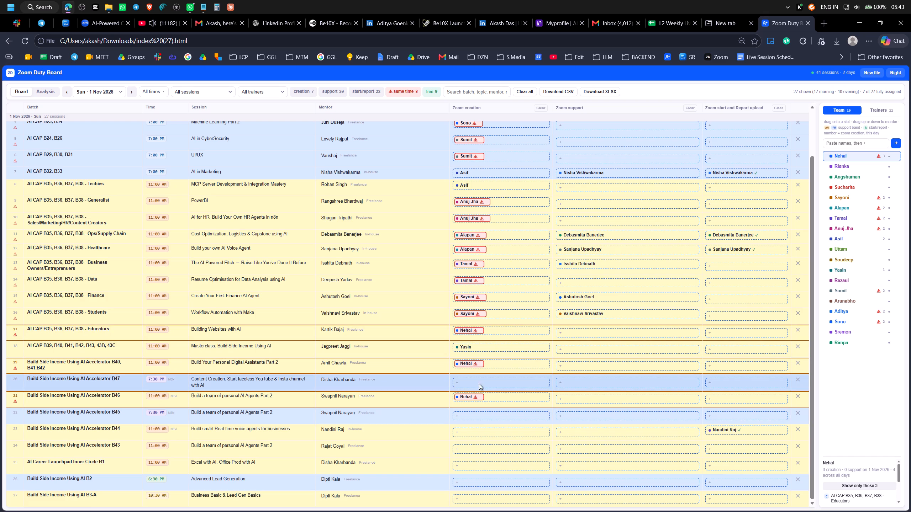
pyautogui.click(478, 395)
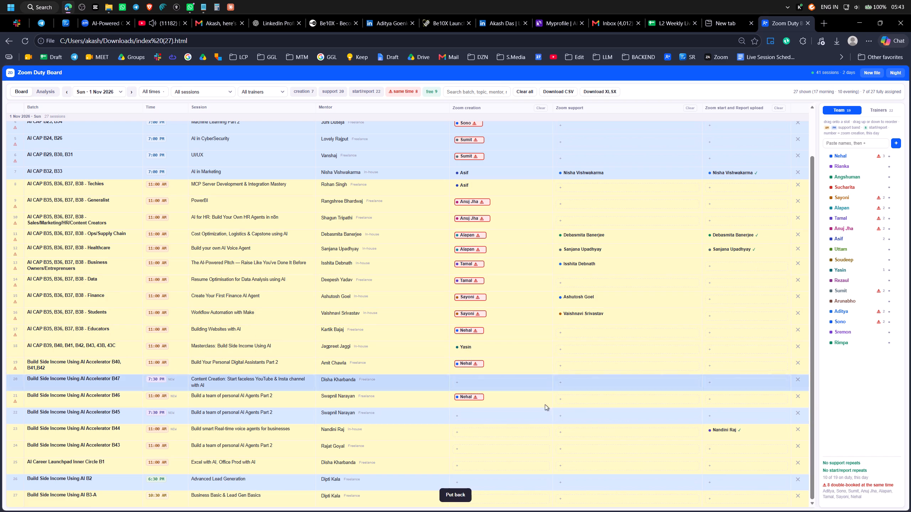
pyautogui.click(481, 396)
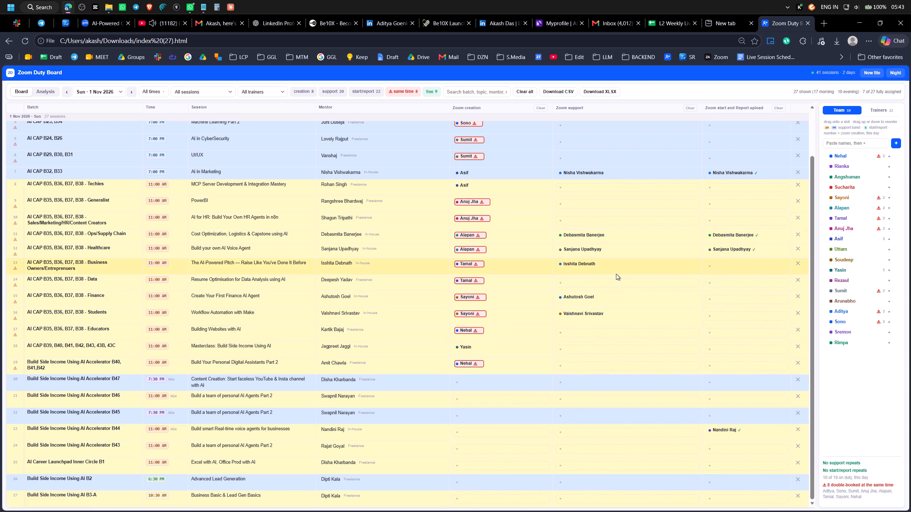
# Assign Zoom creation to Rianka for Build Side Income Using AI Accelerator B47 and B46.
pyautogui.keyDown('ctrl'); pyautogui.scroll(1, 616, 274); pyautogui.keyUp('ctrl')
pyautogui.scroll(-5, 617, 272)
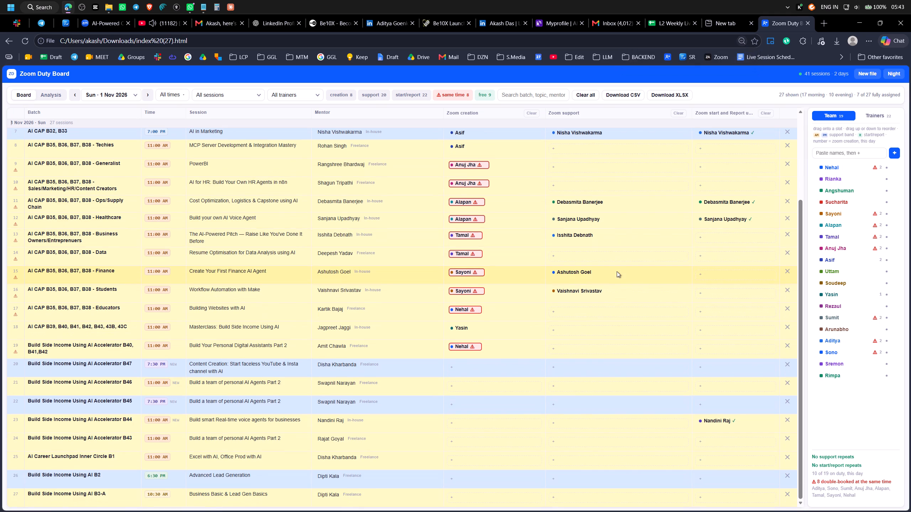
pyautogui.click(843, 182)
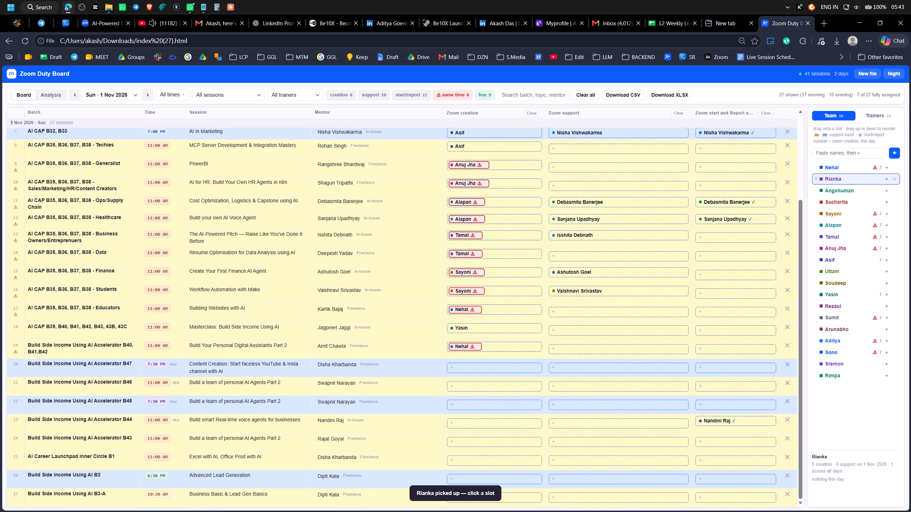
pyautogui.click(464, 370)
pyautogui.click(463, 386)
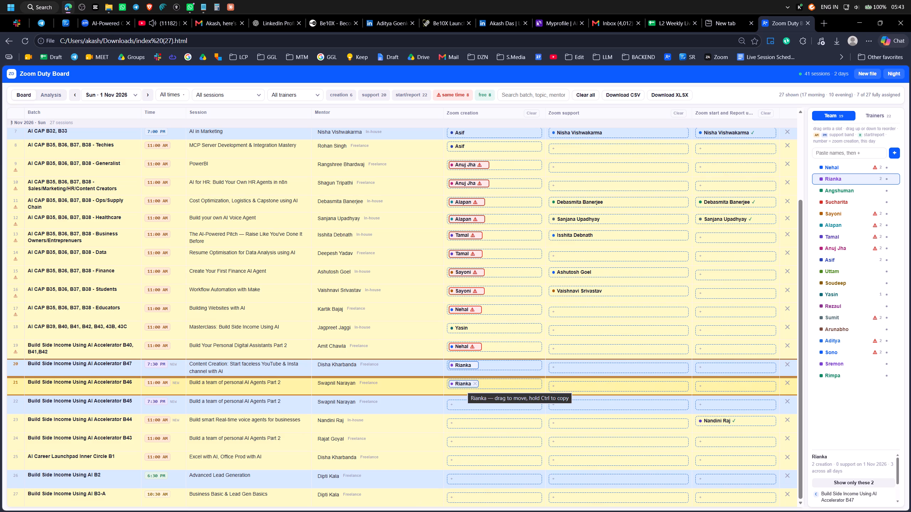
# Switch to the L2 Weekly Live Sessions AI CAP spreadsheet and check the 1 November rows for Accelerator B45, B44 and B43.
pyautogui.scroll(-4, 463, 386)
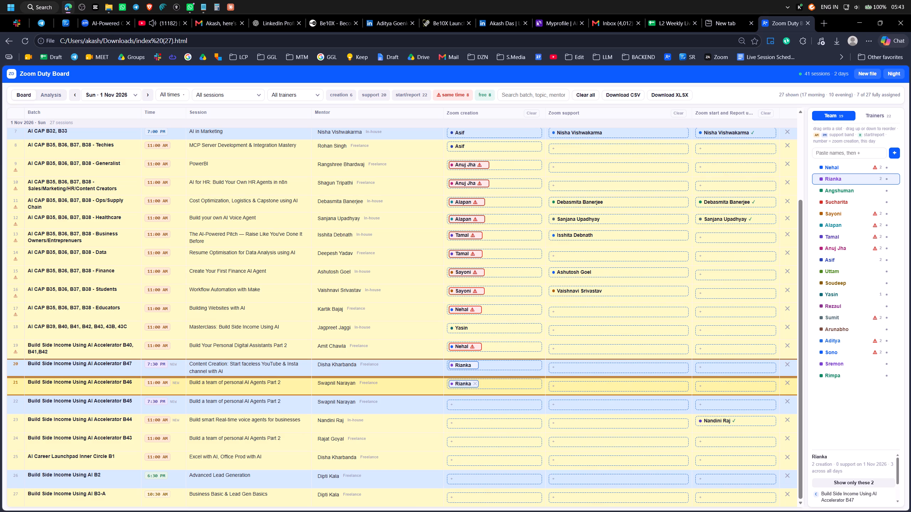
pyautogui.click(667, 19)
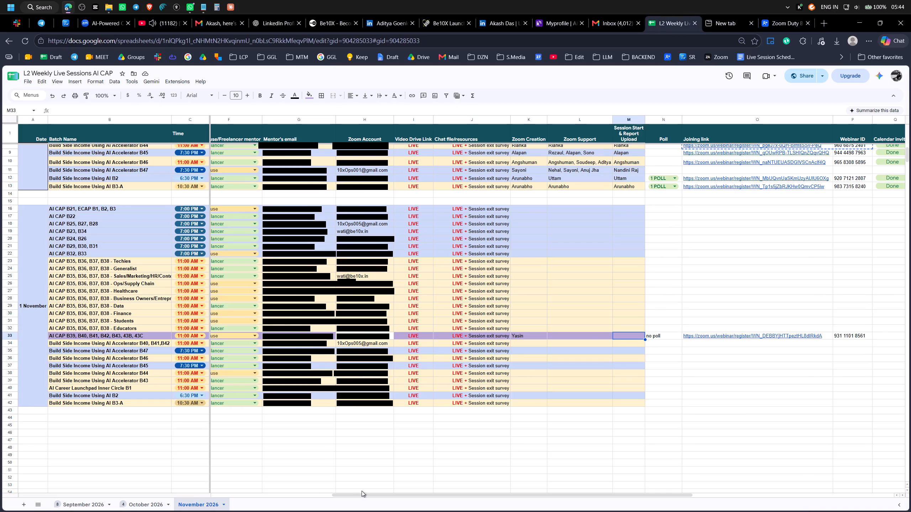
pyautogui.moveTo(355, 494); pyautogui.dragTo(171, 497)
pyautogui.click(141, 366)
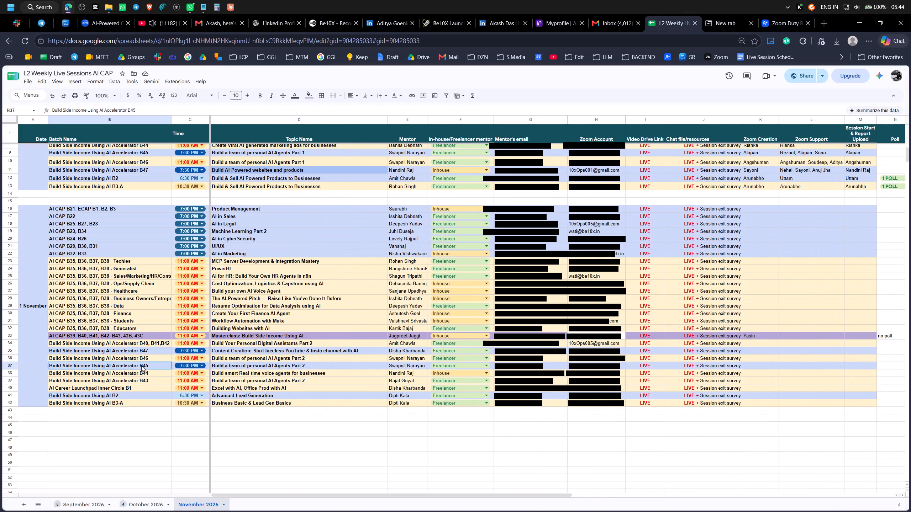
pyautogui.click(143, 373)
pyautogui.click(145, 379)
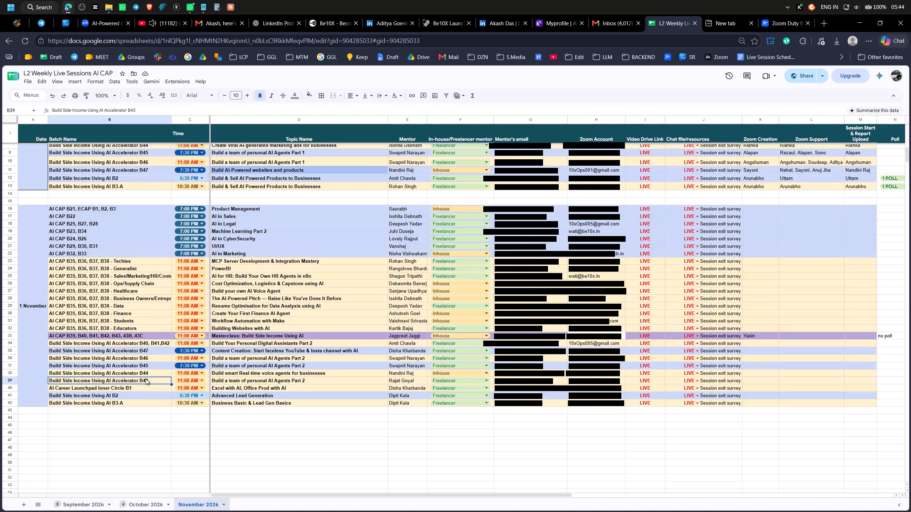
# Back on the Zoom Duty Board, assign Zoom creation to Sucharita for Accelerator B45 and B44, and to Angshuman for B43.
pyautogui.click(773, 20)
pyautogui.scroll(-3, 487, 336)
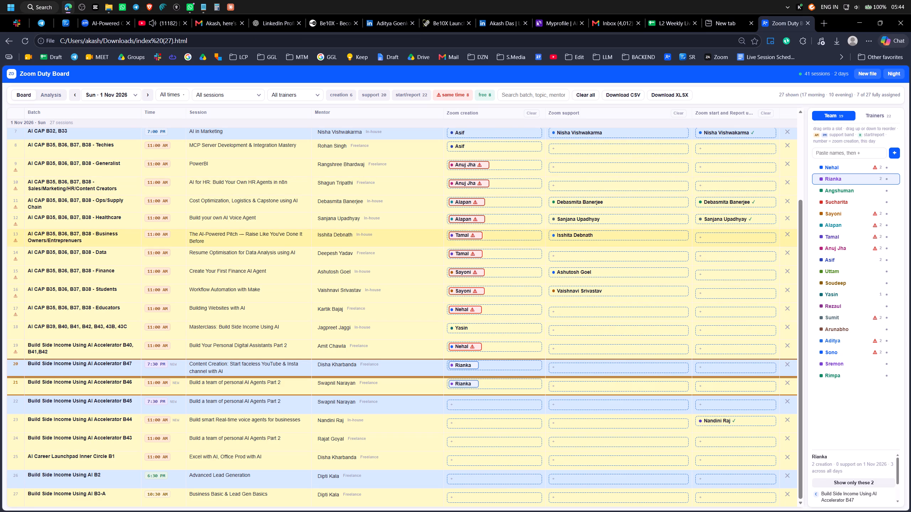
pyautogui.click(846, 204)
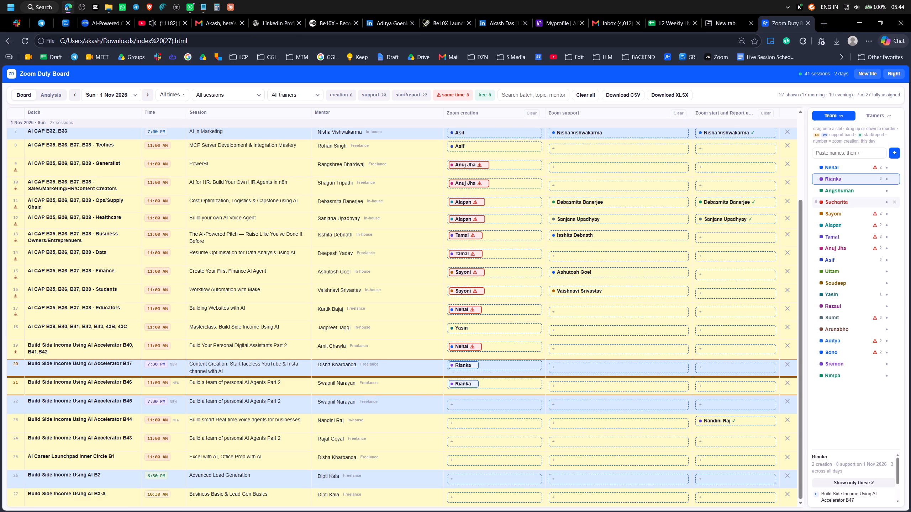
pyautogui.click(462, 404)
pyautogui.click(462, 423)
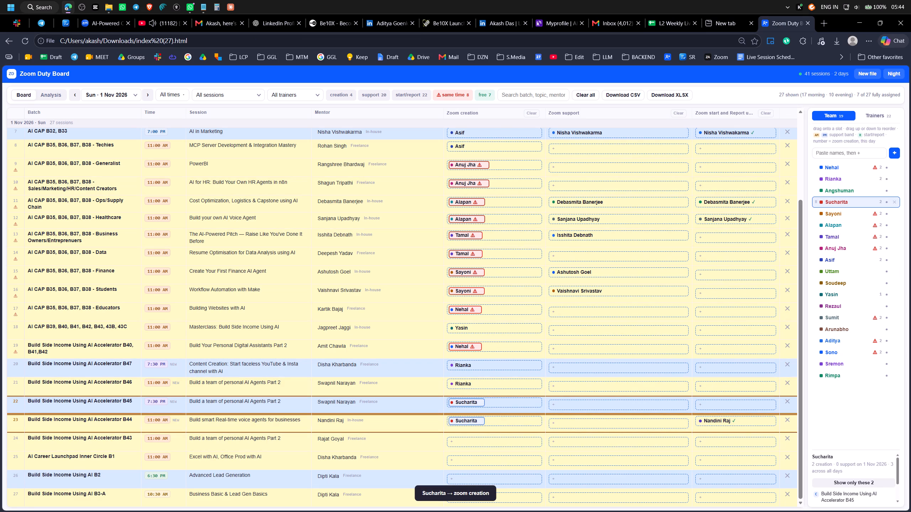
pyautogui.click(842, 195)
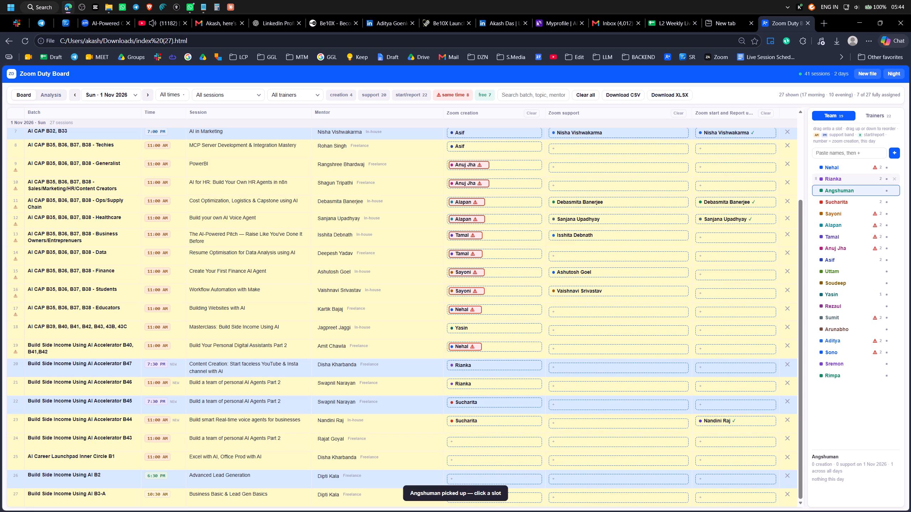
pyautogui.click(466, 443)
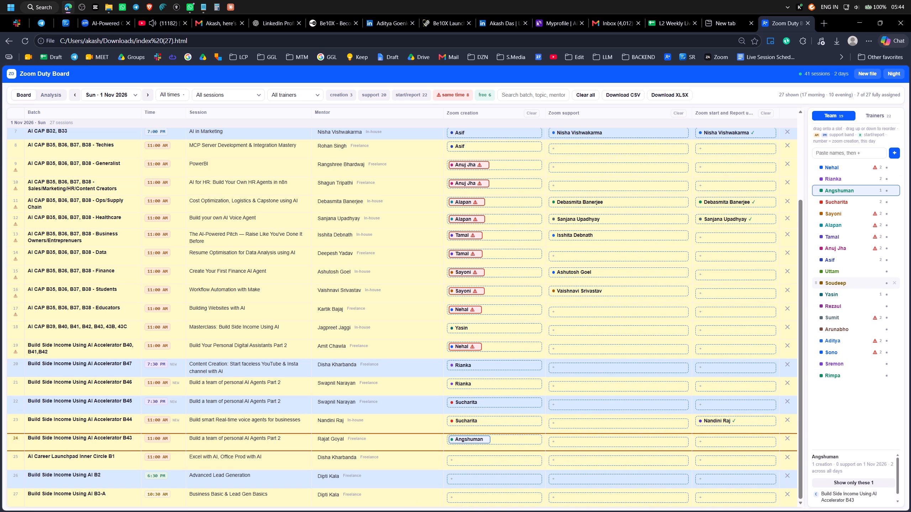
# Assign Zoom creation to Uttam for Build Side Income Using AI B2 and to Arunabho for B3-A.
pyautogui.click(860, 272)
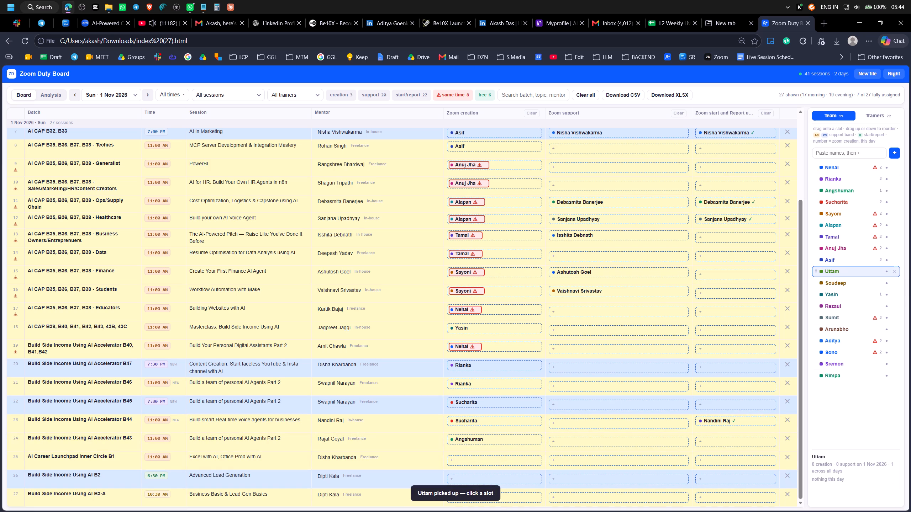
pyautogui.click(470, 481)
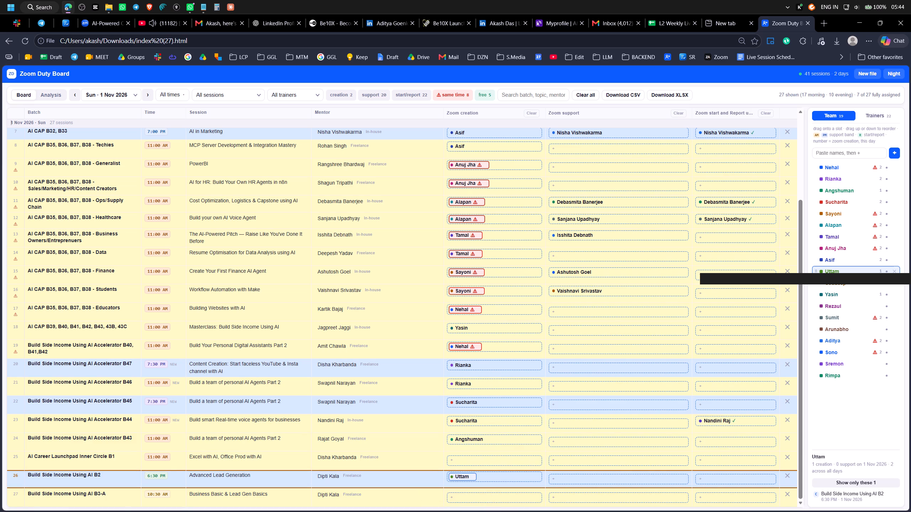
pyautogui.click(838, 331)
pyautogui.click(518, 497)
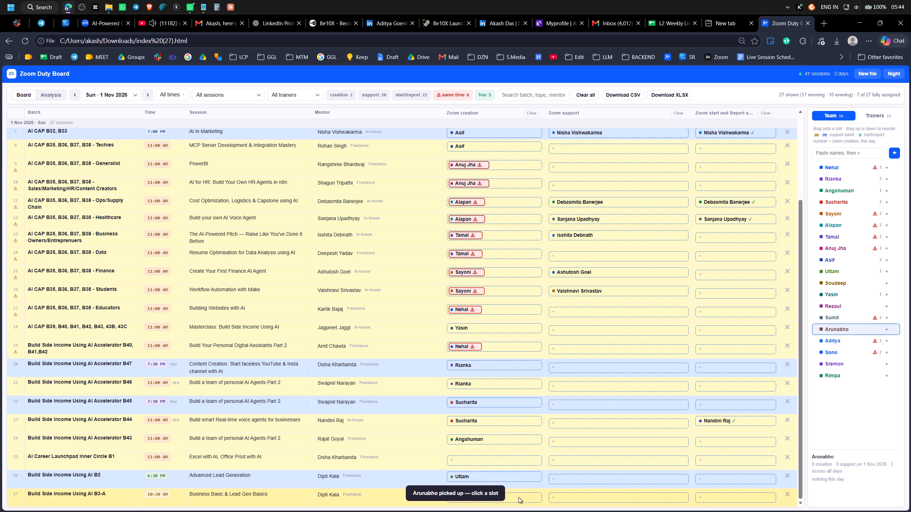
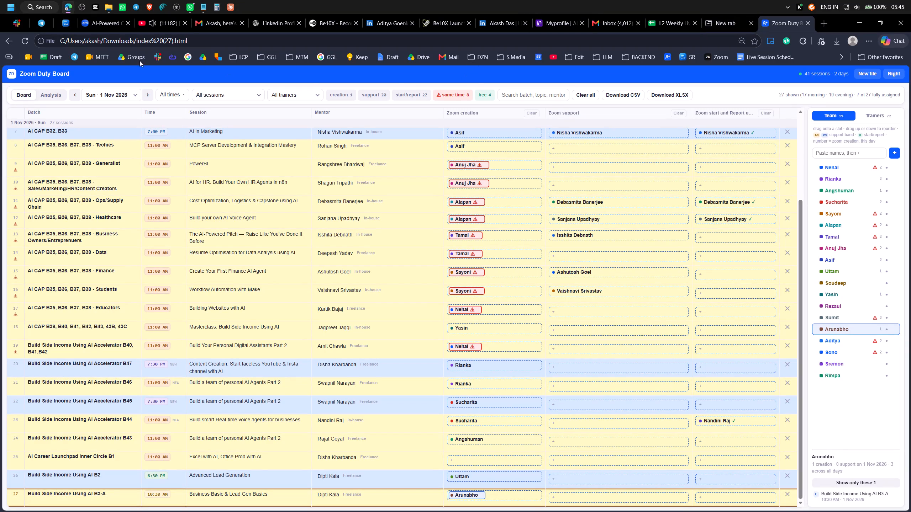
# Switch to YouTube, search for "yaadein" and look through the song results.
pyautogui.click(162, 21)
pyautogui.tripleClick(465, 77)
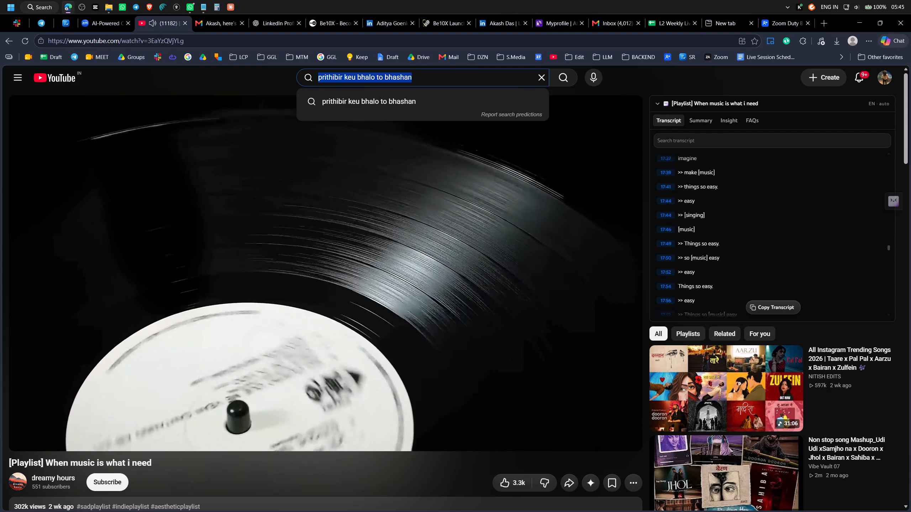
pyautogui.press('BackSpace')
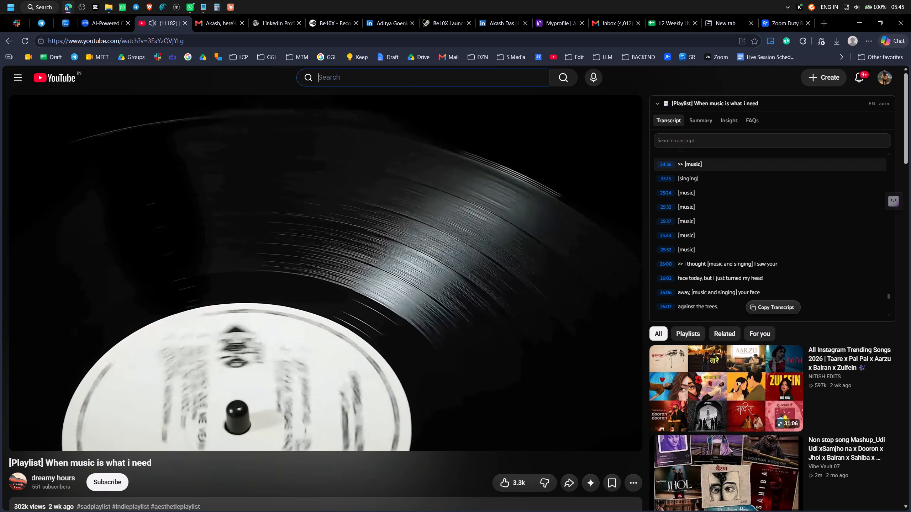
pyautogui.write('yaa')
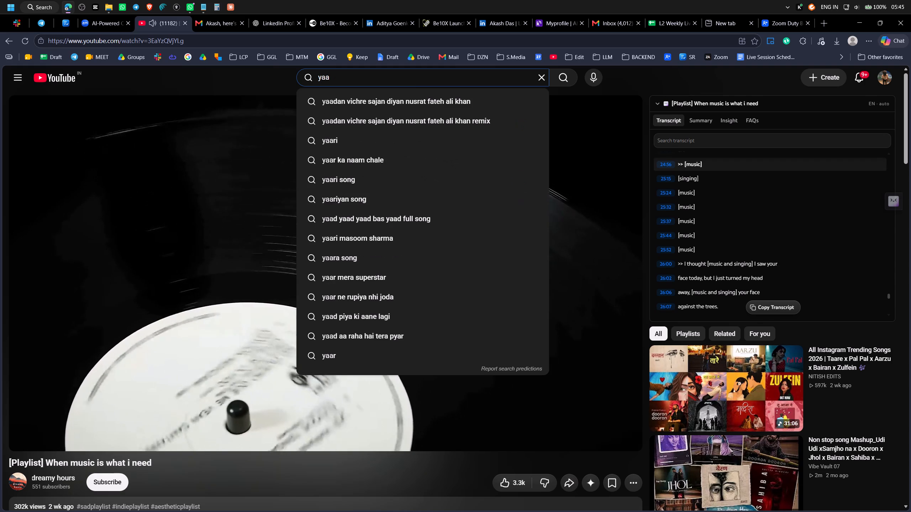
pyautogui.write('de')
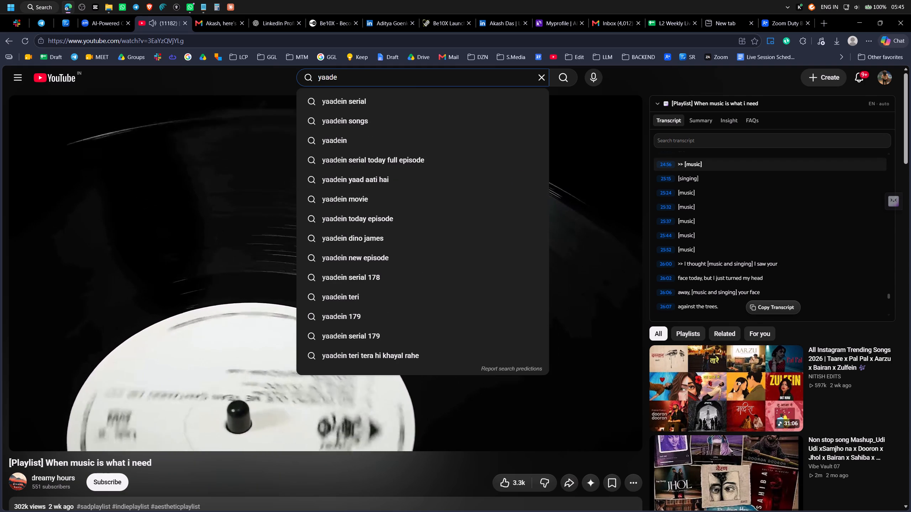
pyautogui.press('Down')
pyautogui.press('Down')
pyautogui.press('Down')
pyautogui.press('Return')
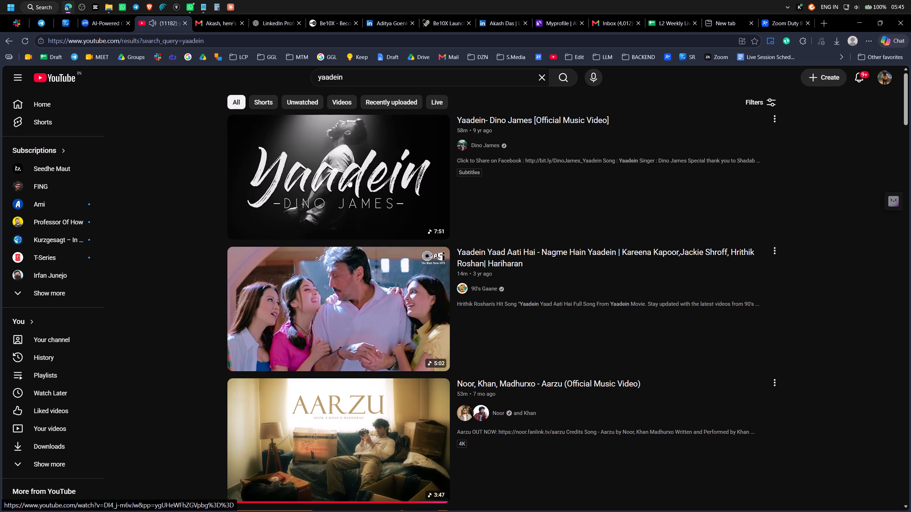
pyautogui.scroll(-5, 342, 290)
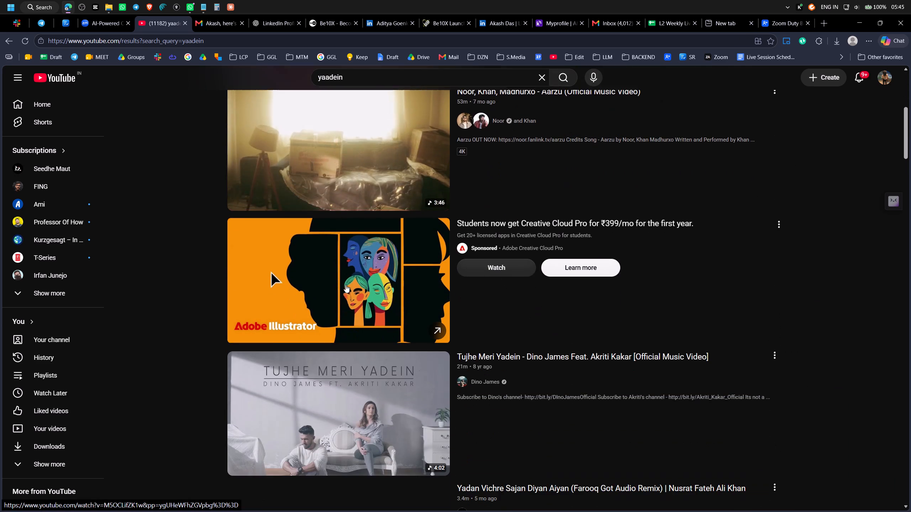
pyautogui.scroll(-7, 346, 285)
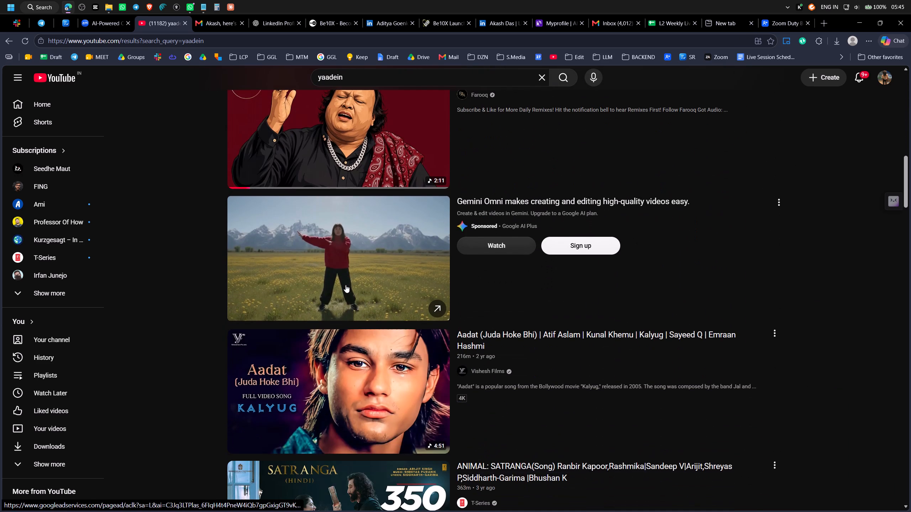
pyautogui.scroll(-2, 346, 284)
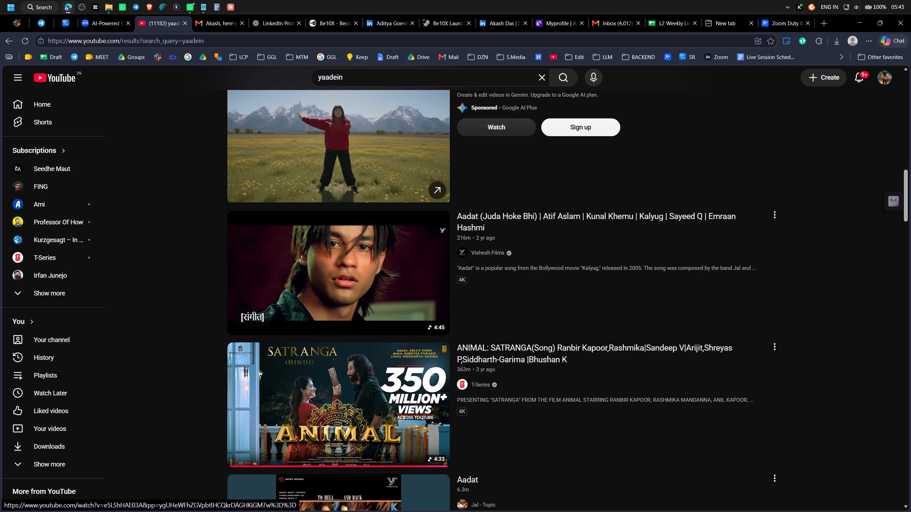
pyautogui.scroll(-4, 346, 284)
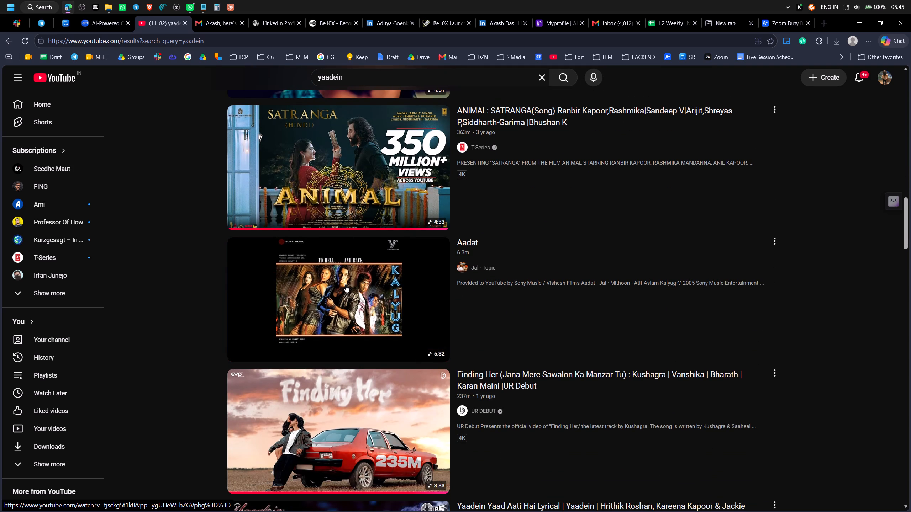
pyautogui.scroll(-3, 346, 284)
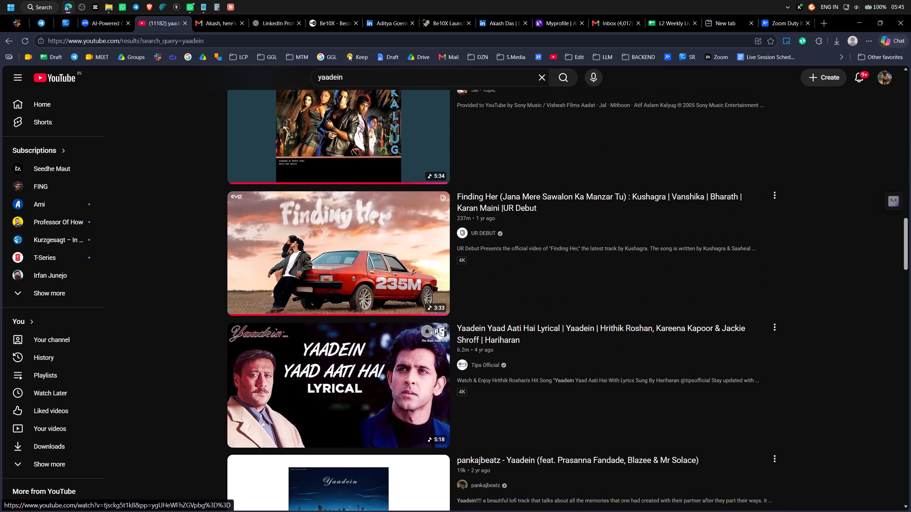
# Search YouTube for "yadat pakistani song" and play the Azaan Sami Khan "Ik Lamha" music video in a new tab.
pyautogui.tripleClick(351, 77)
pyautogui.write('yadat')
pyautogui.press('space')
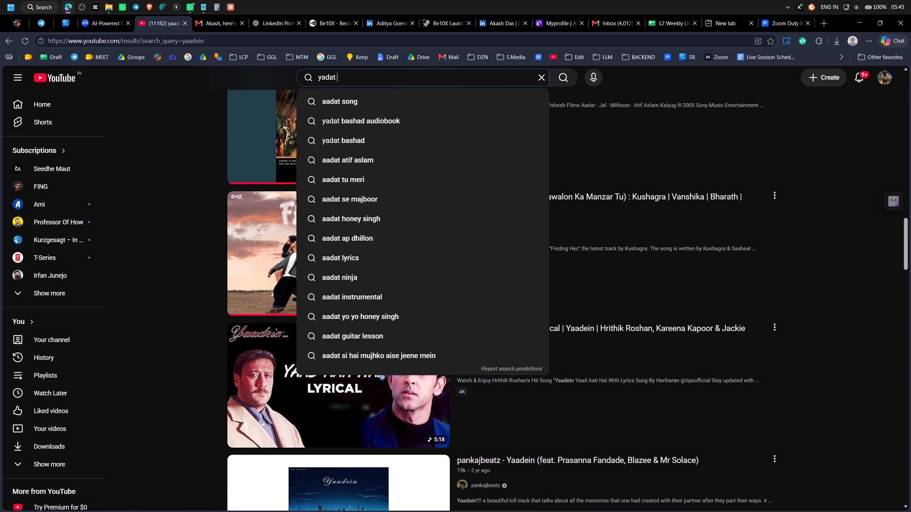
pyautogui.write('pakin')
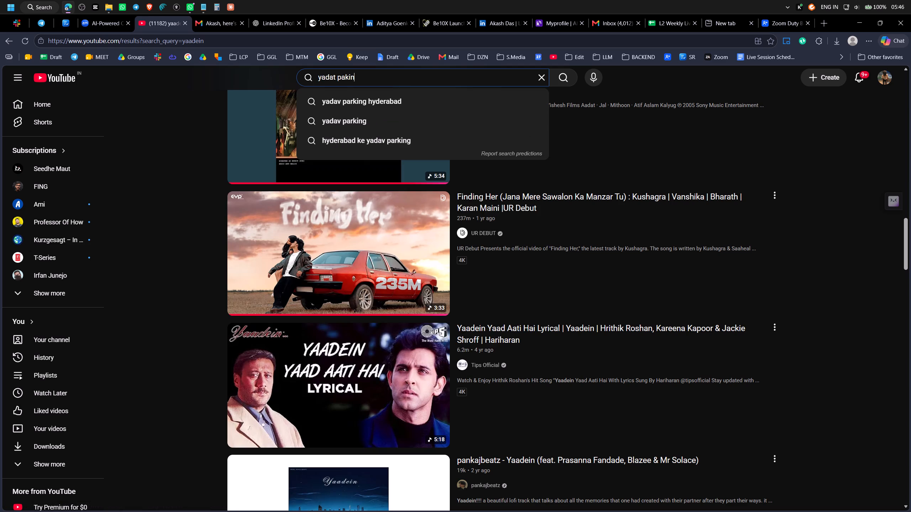
pyautogui.press('BackSpace')
pyautogui.write('stani song')
pyautogui.press('Return')
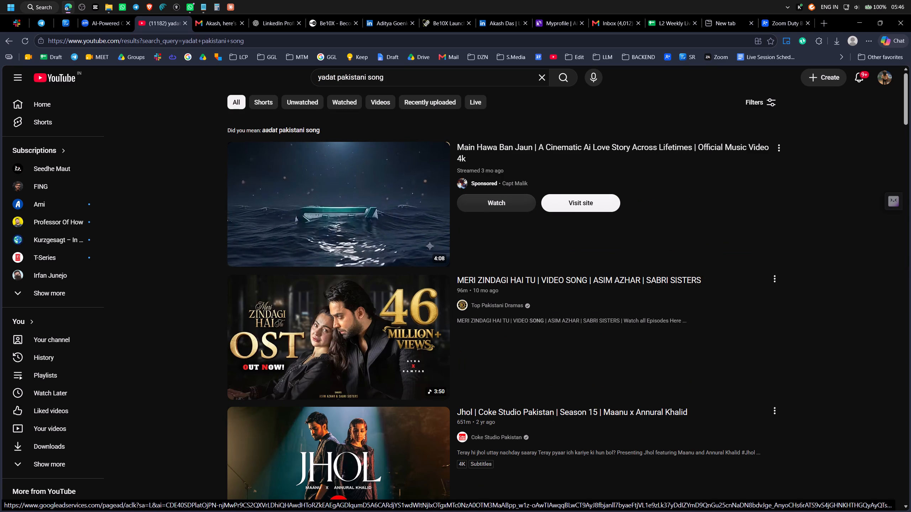
pyautogui.scroll(-4, 349, 213)
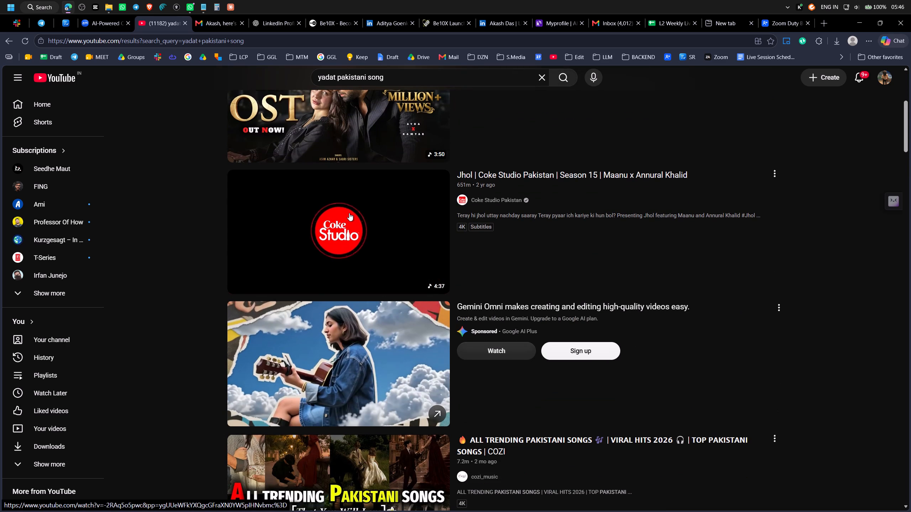
pyautogui.scroll(-3, 349, 213)
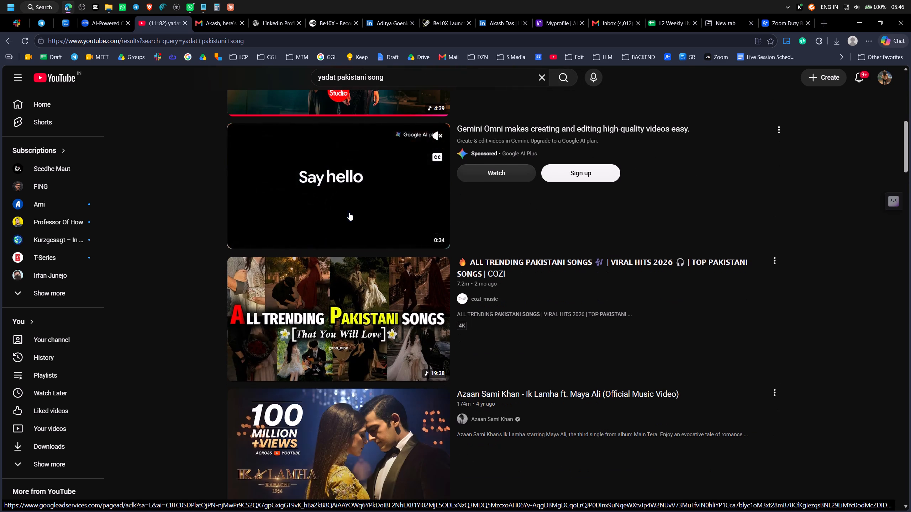
pyautogui.scroll(-4, 349, 213)
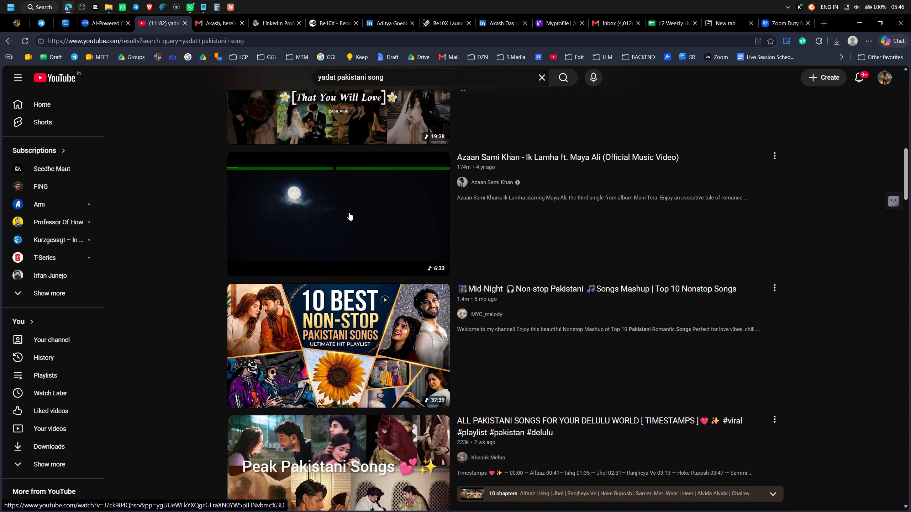
pyautogui.middleClick(349, 213)
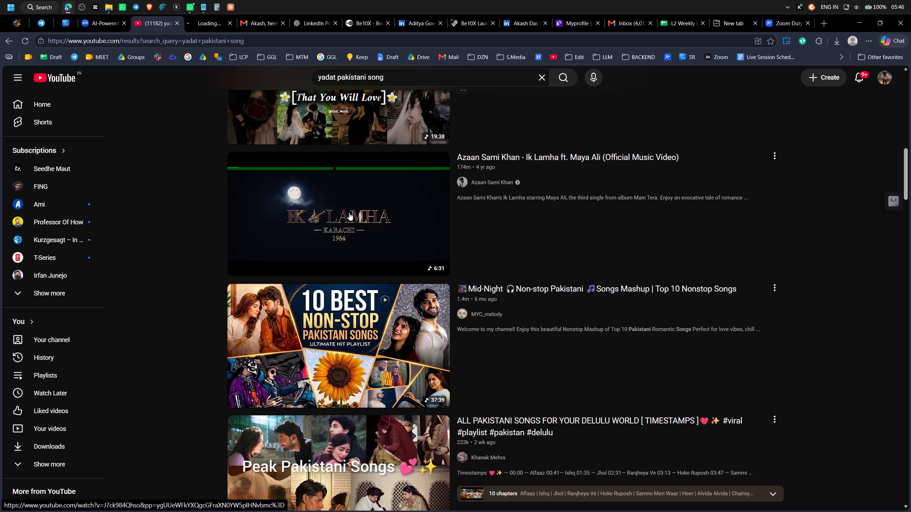
pyautogui.scroll(-5, 349, 213)
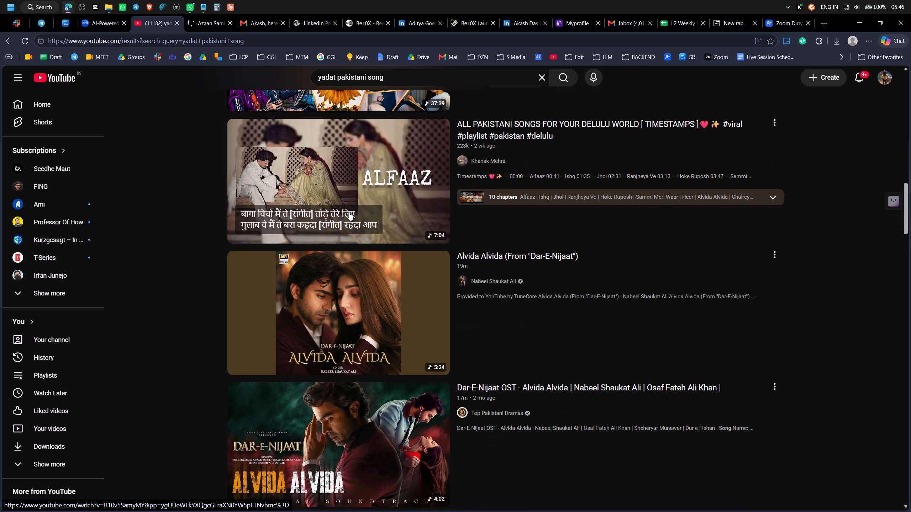
pyautogui.scroll(-2, 349, 213)
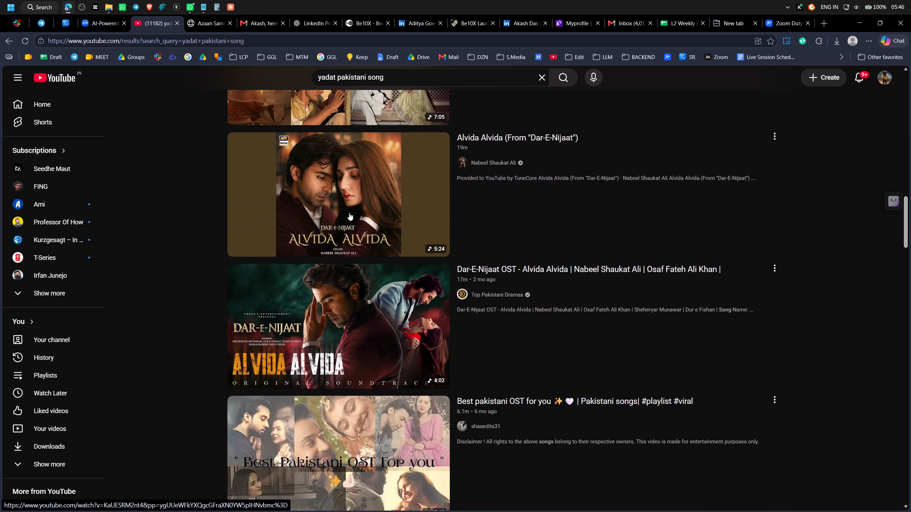
pyautogui.scroll(-2, 349, 213)
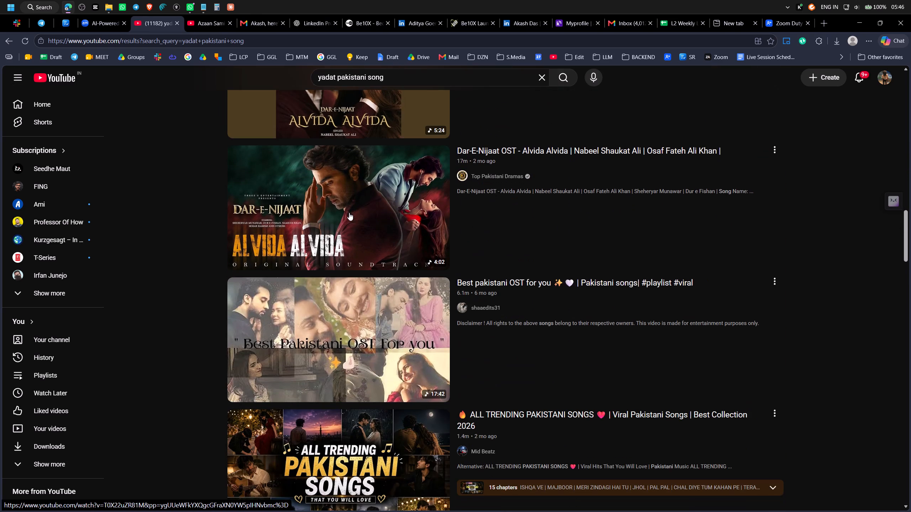
pyautogui.scroll(-3, 349, 213)
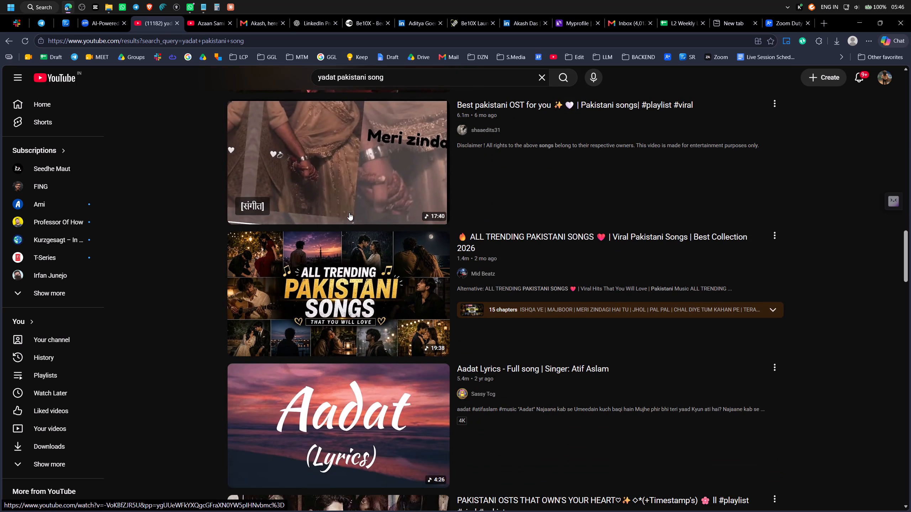
pyautogui.click(205, 24)
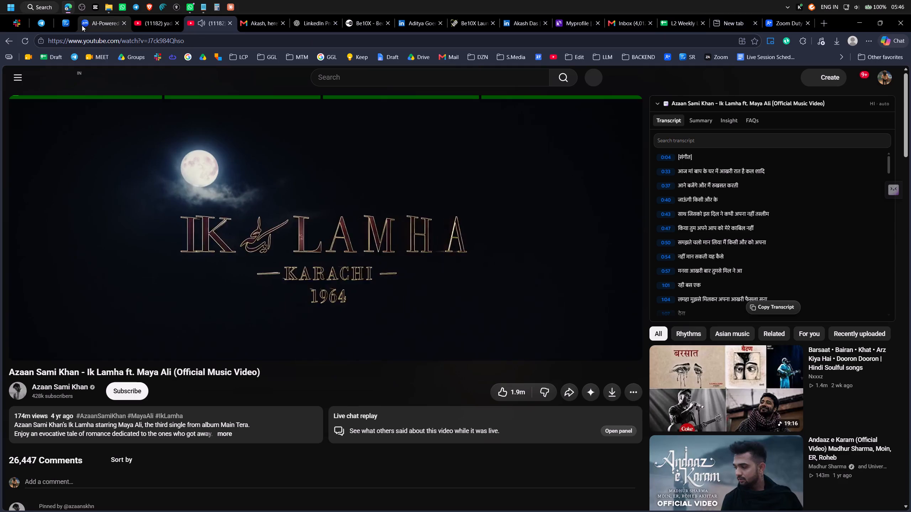
# Return to the Zoom Duty Board and assign Zoom creation to Angshuman for AI Career Launchpad Inner Circle B1.
pyautogui.click(64, 23)
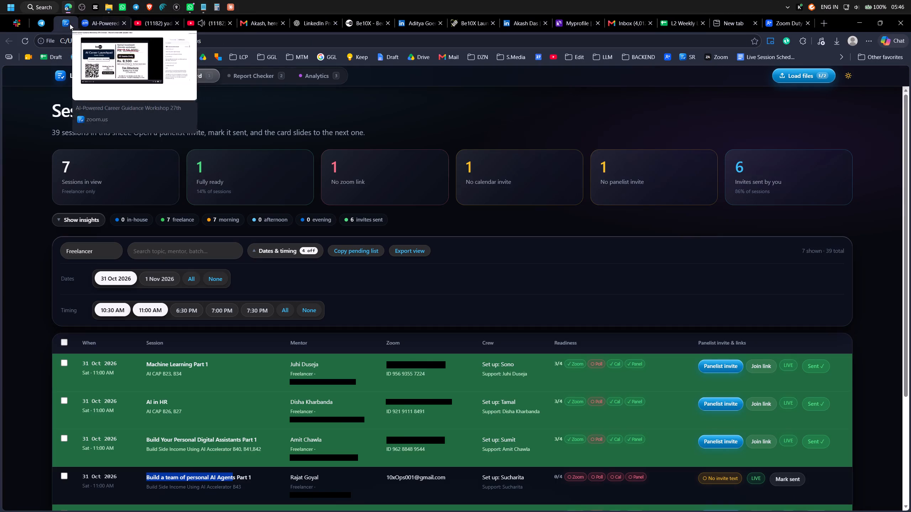
pyautogui.click(785, 21)
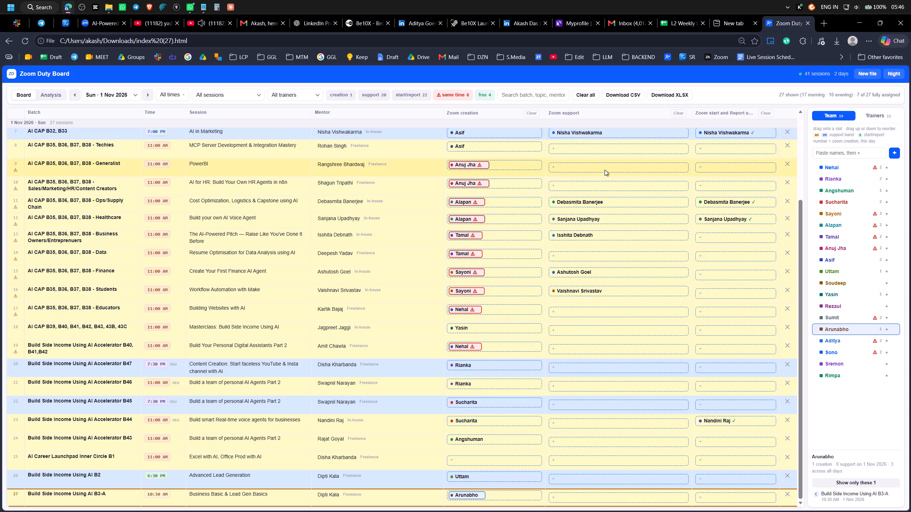
pyautogui.scroll(-2, 538, 202)
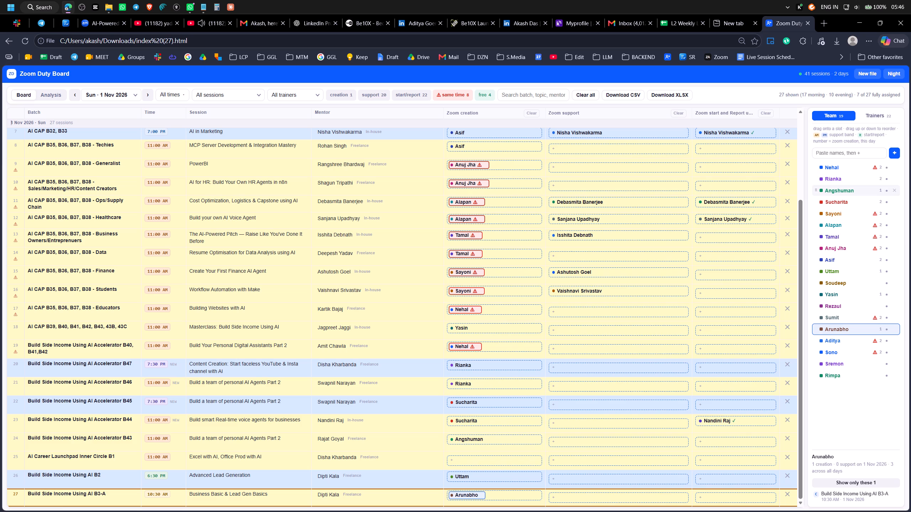
pyautogui.click(849, 189)
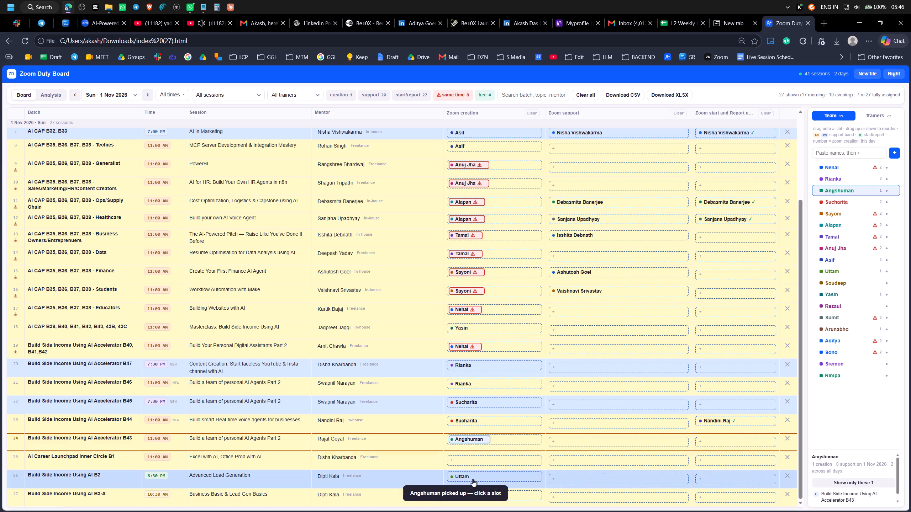
pyautogui.click(468, 458)
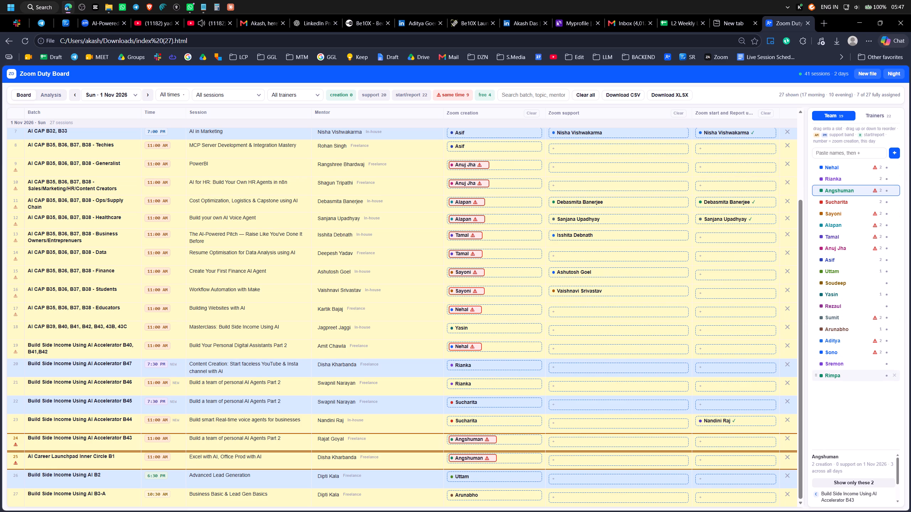
# Assign each session's own mentor to Zoom support for AI CAP B22; B25, B27, B28; B23, B34; B24, B26; and B29, B30, B31.
pyautogui.scroll(10, 494, 199)
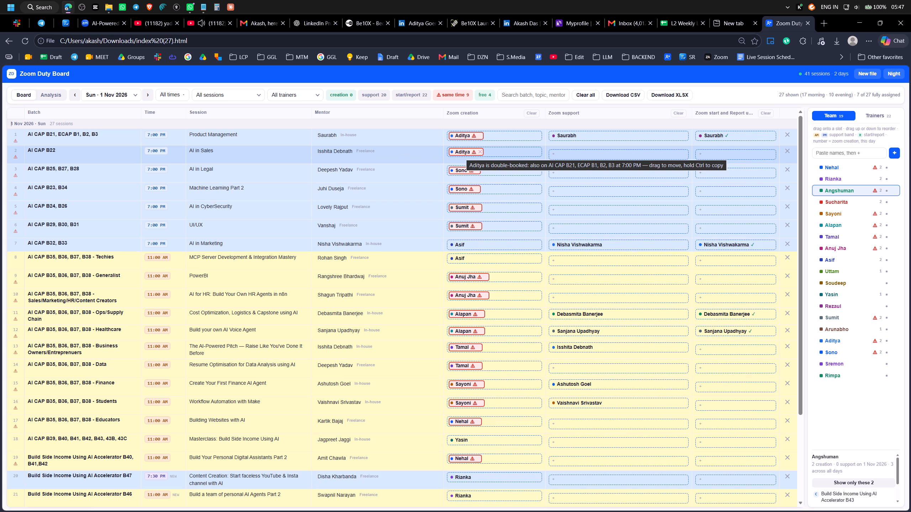
pyautogui.click(339, 154)
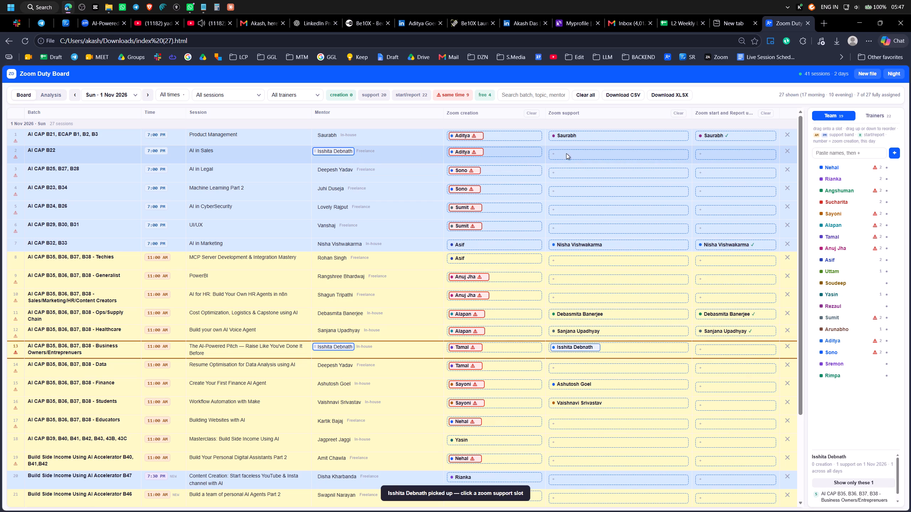
pyautogui.click(566, 153)
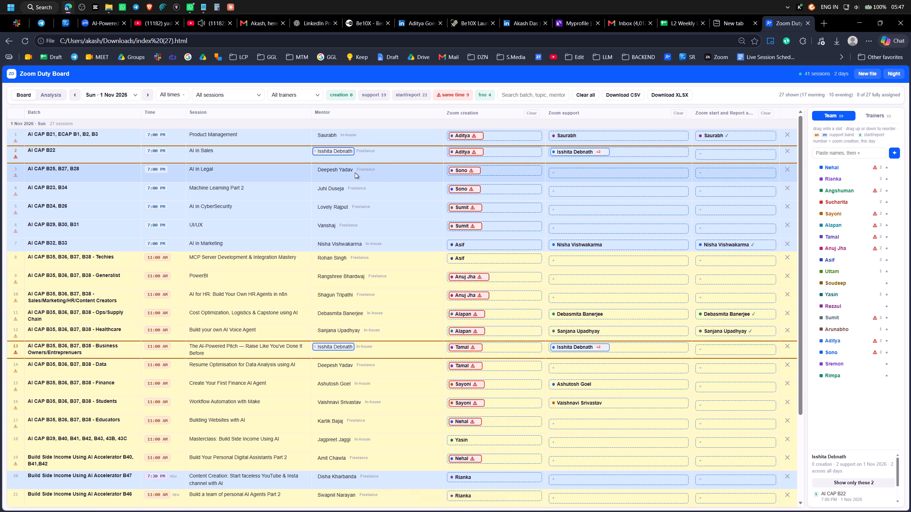
pyautogui.click(340, 171)
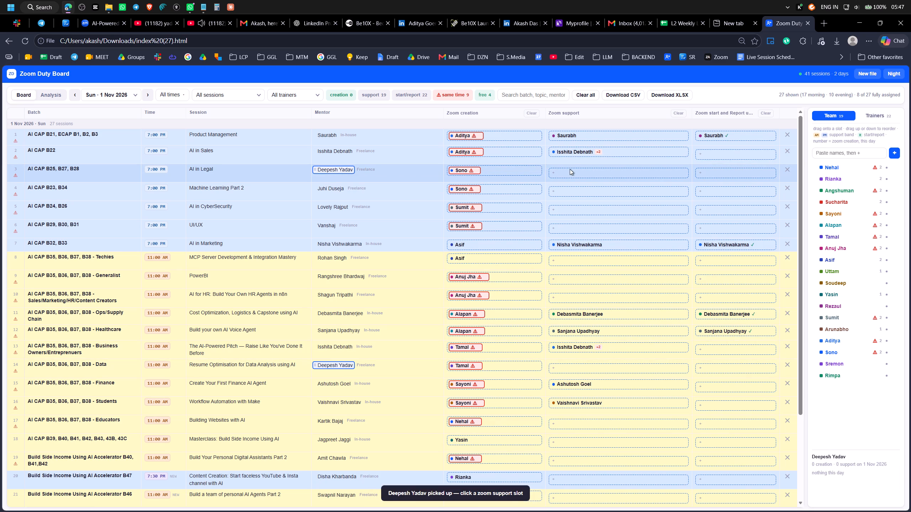
pyautogui.click(579, 171)
pyautogui.click(332, 191)
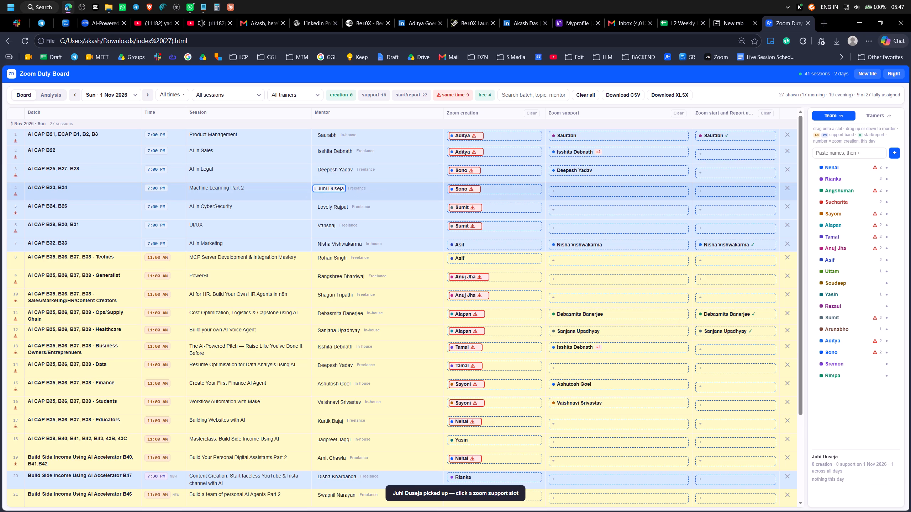
pyautogui.click(583, 191)
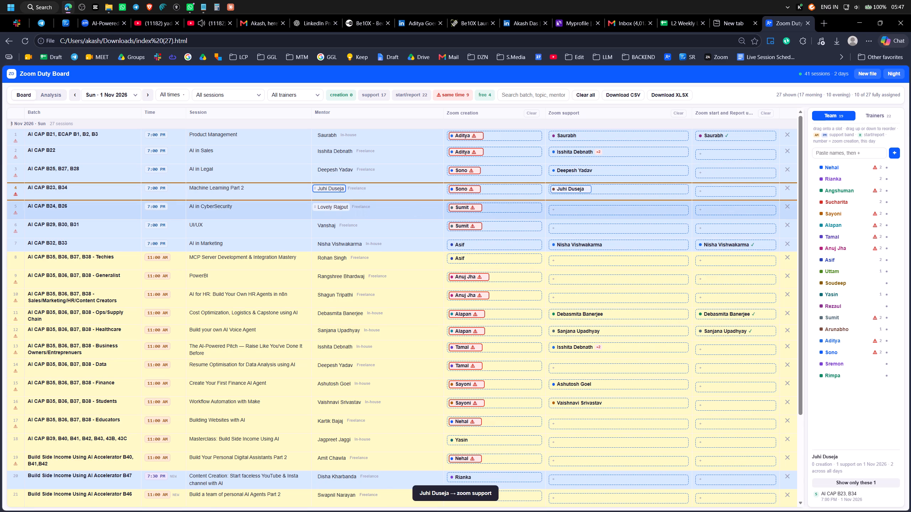
pyautogui.click(333, 209)
pyautogui.click(576, 210)
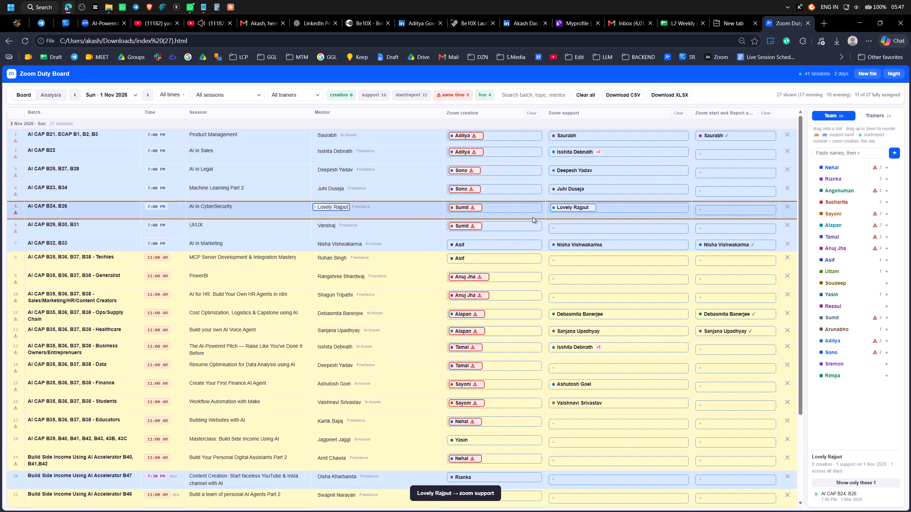
pyautogui.click(326, 226)
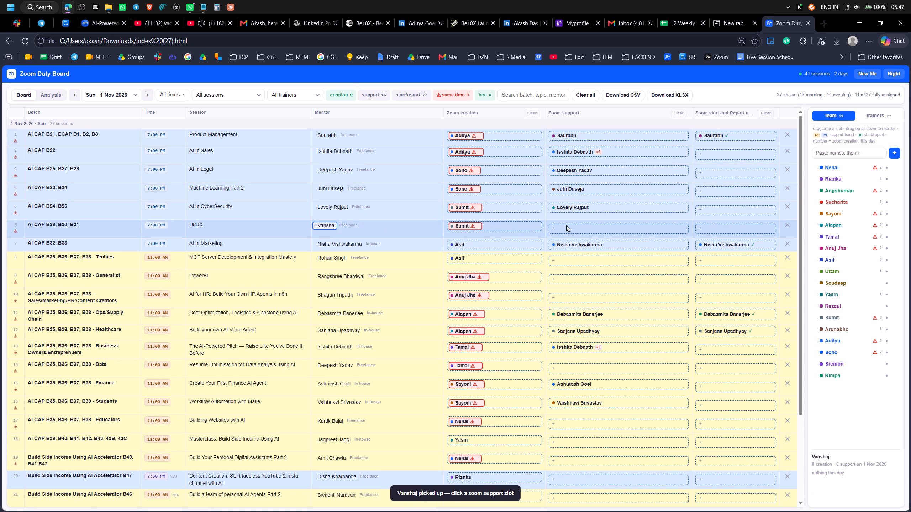
pyautogui.click(567, 228)
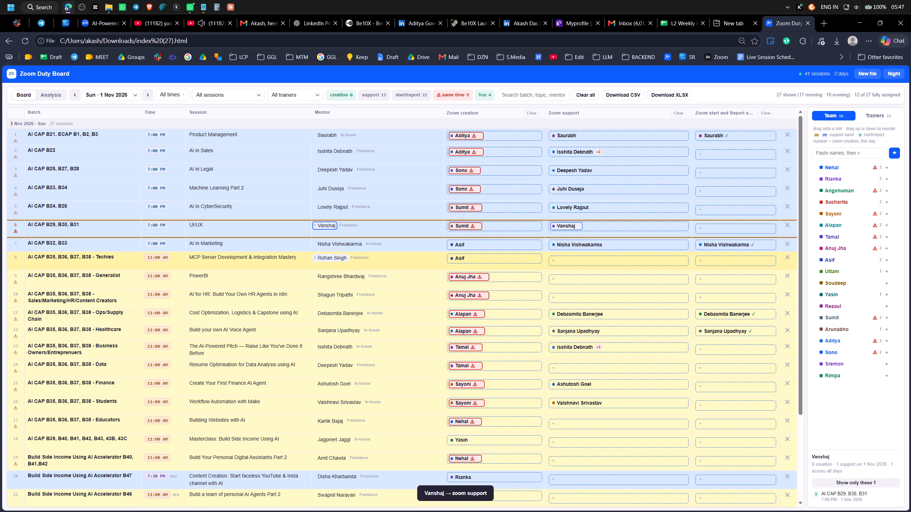
# Assign each session's own mentor to Zoom support for the AI CAP B35–B38 Techies, Generalist and Sales/Marketing/HR/Content Creators sessions.
pyautogui.click(332, 259)
pyautogui.click(562, 261)
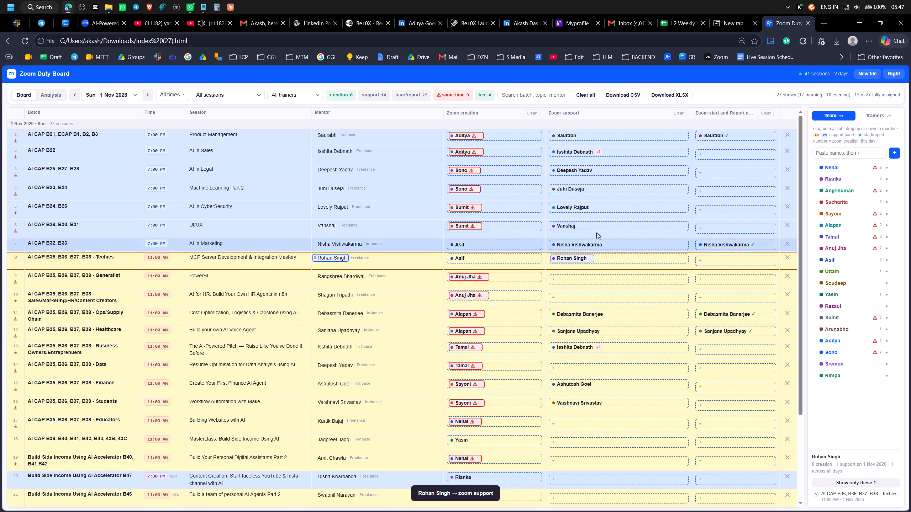
pyautogui.scroll(-1, 617, 215)
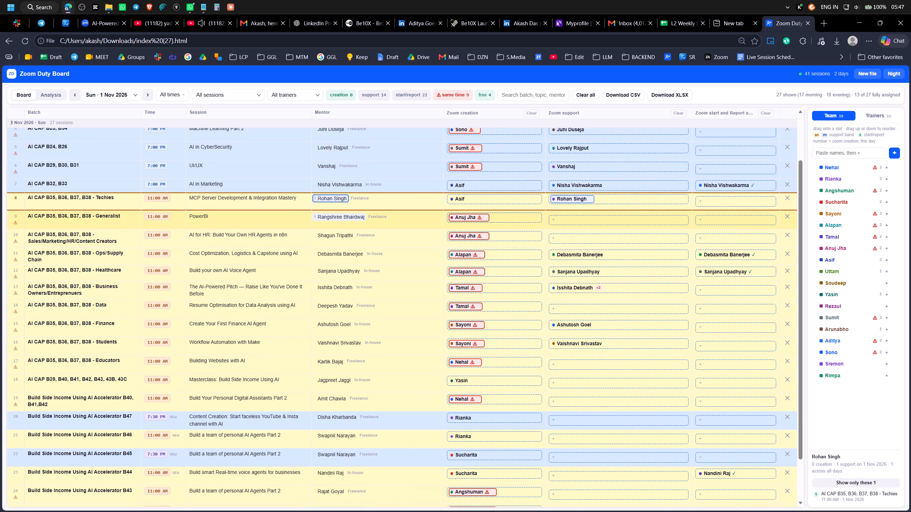
pyautogui.click(334, 218)
pyautogui.click(571, 219)
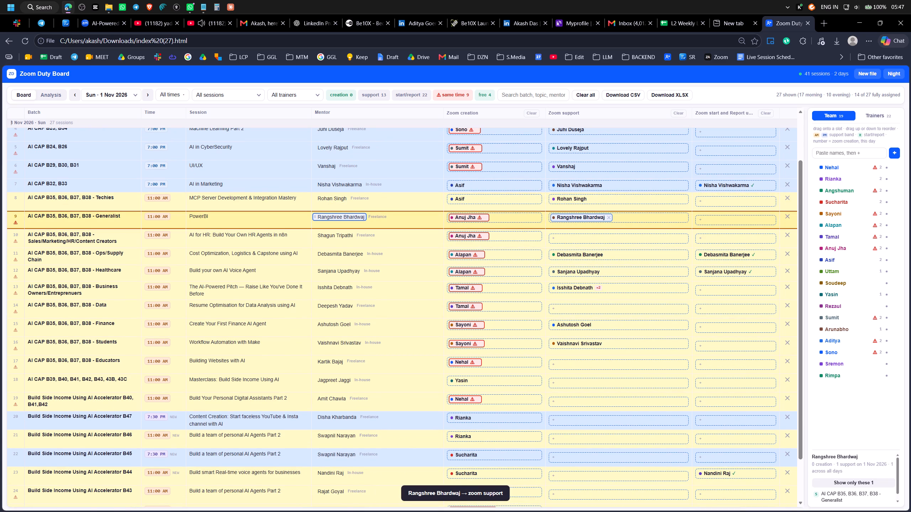
pyautogui.scroll(-1, 578, 217)
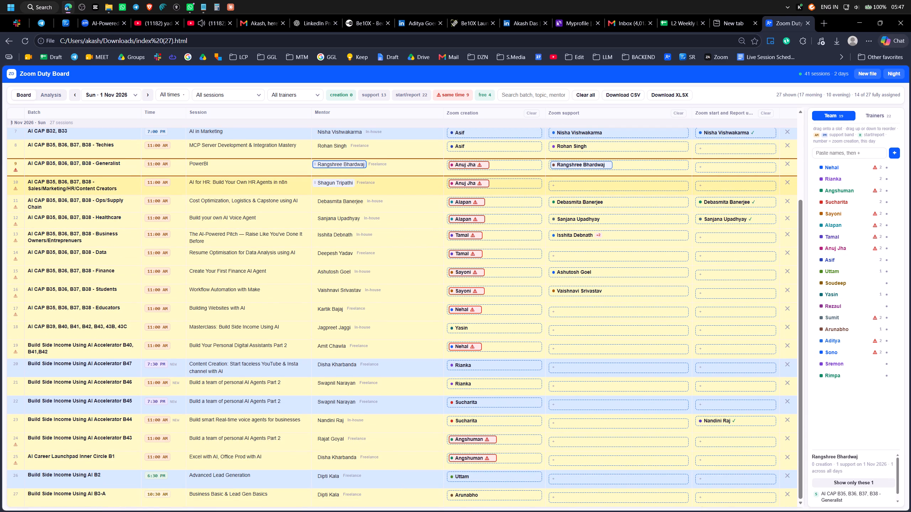
pyautogui.click(340, 186)
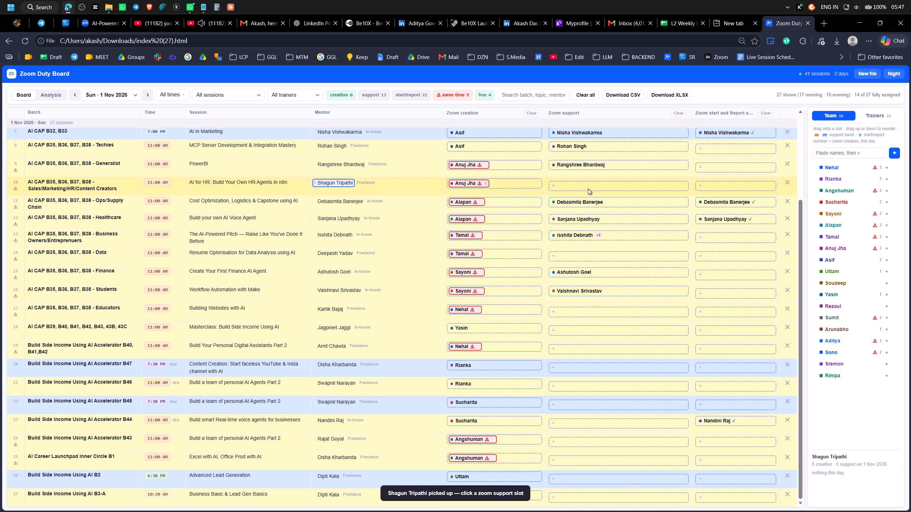
pyautogui.click(593, 188)
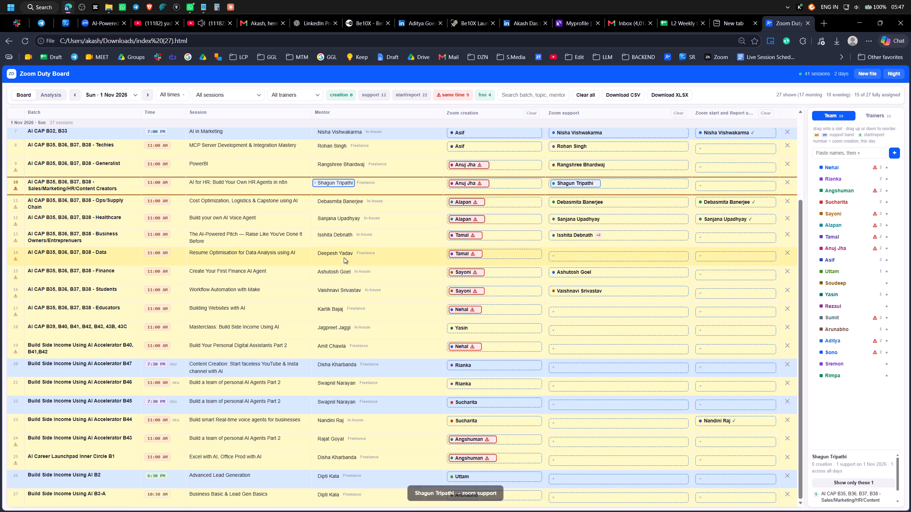
# Assign each session's own mentor to Zoom support for AI CAP B35–B38 Data, Educators and Build Side Income Using AI Accelerator B40, B41, B42.
pyautogui.click(337, 254)
pyautogui.click(590, 256)
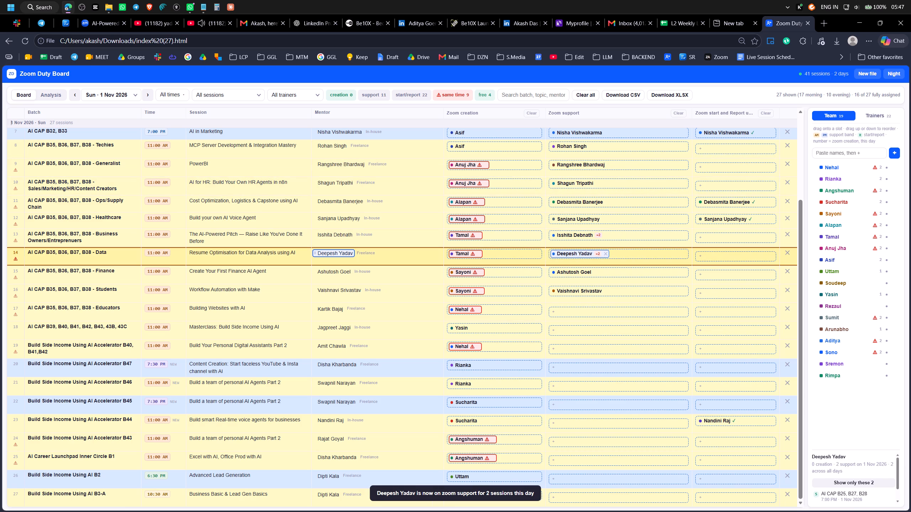
pyautogui.click(329, 309)
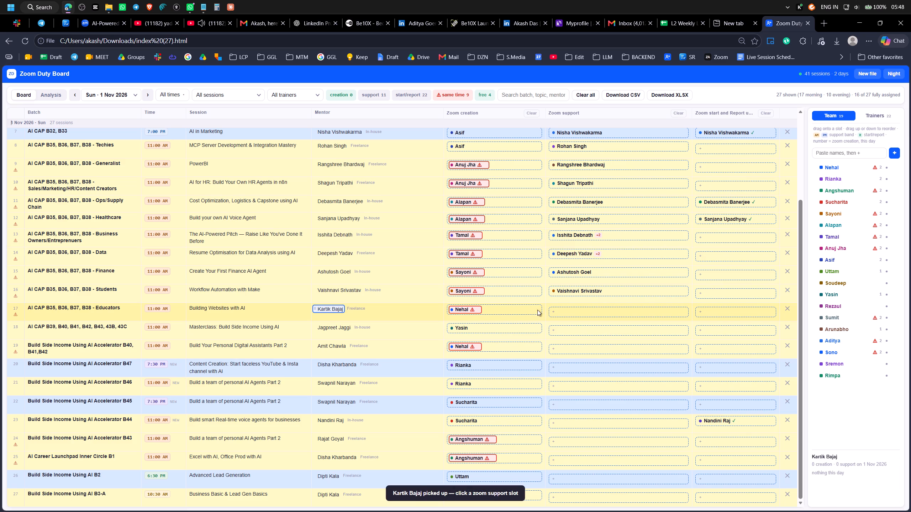
pyautogui.click(568, 312)
pyautogui.scroll(-2, 618, 259)
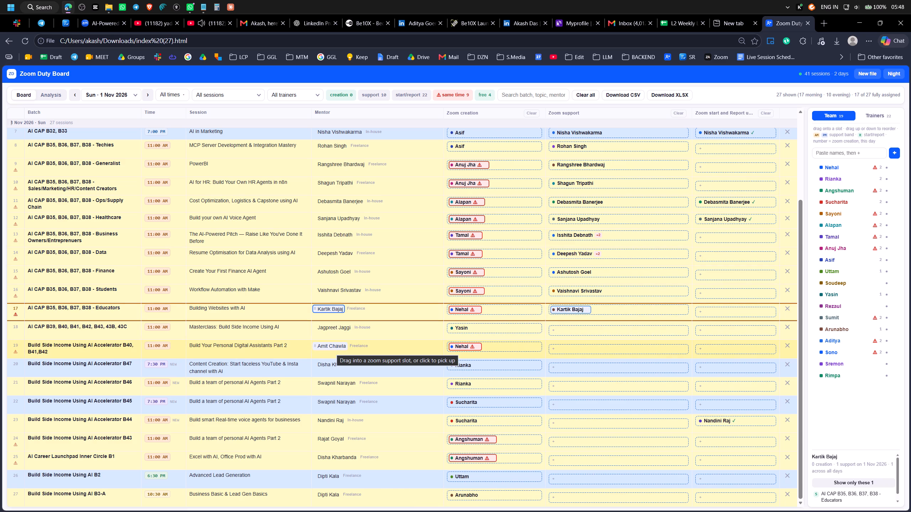
pyautogui.click(332, 348)
pyautogui.click(576, 349)
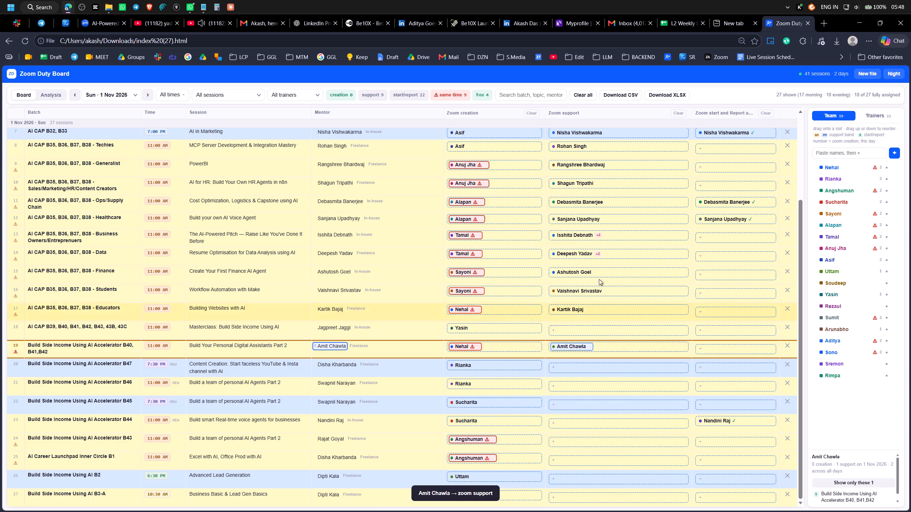
# Assign Rianka to Zoom support and start/report upload for Build Side Income Using AI Accelerator B47.
pyautogui.scroll(-2, 601, 274)
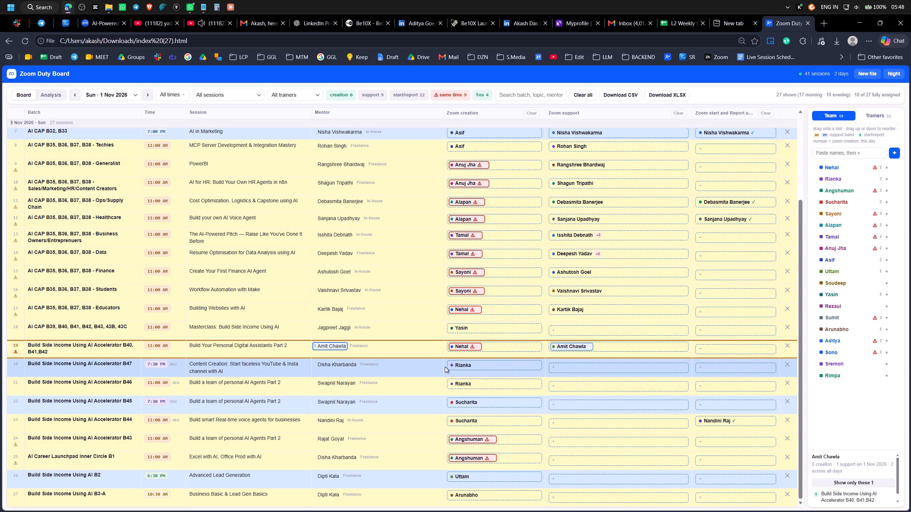
pyautogui.click(462, 366)
pyautogui.click(577, 367)
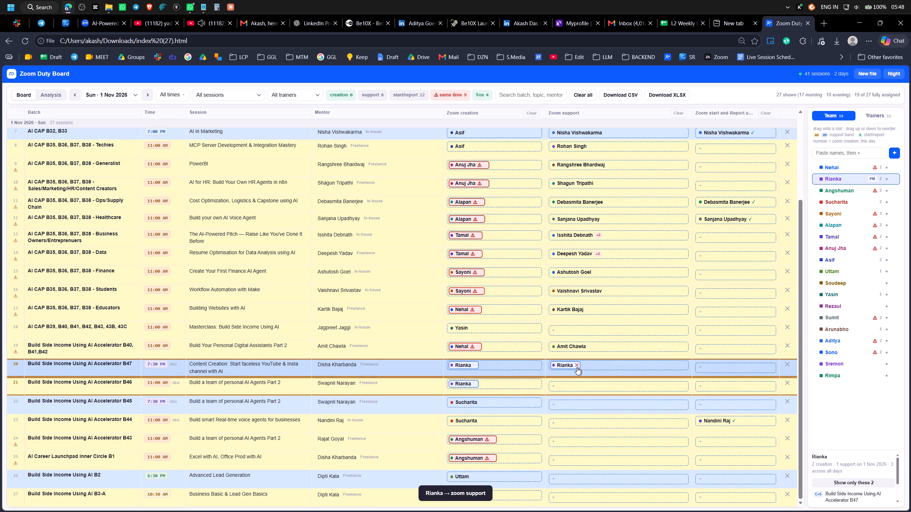
pyautogui.click(712, 367)
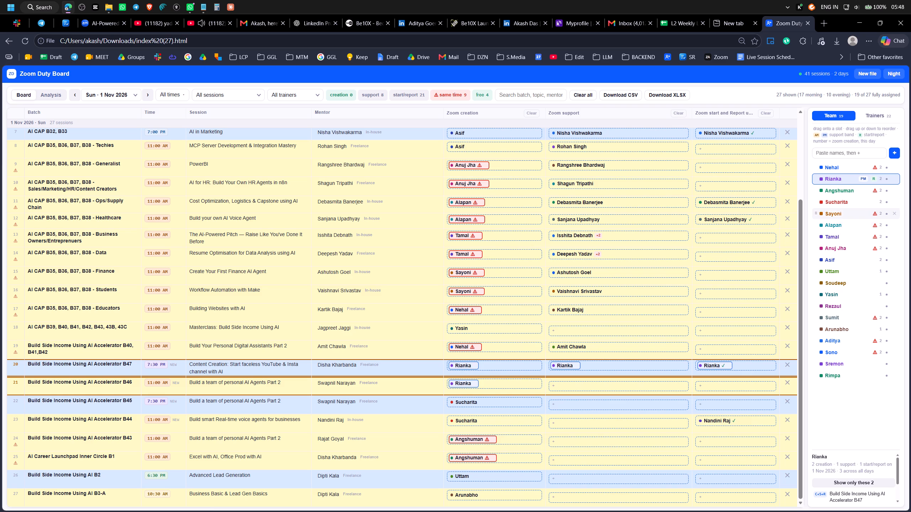
# Assign Sayoni to Zoom support for Build Side Income Using AI Accelerator B46.
pyautogui.moveTo(839, 216); pyautogui.dragTo(587, 393)
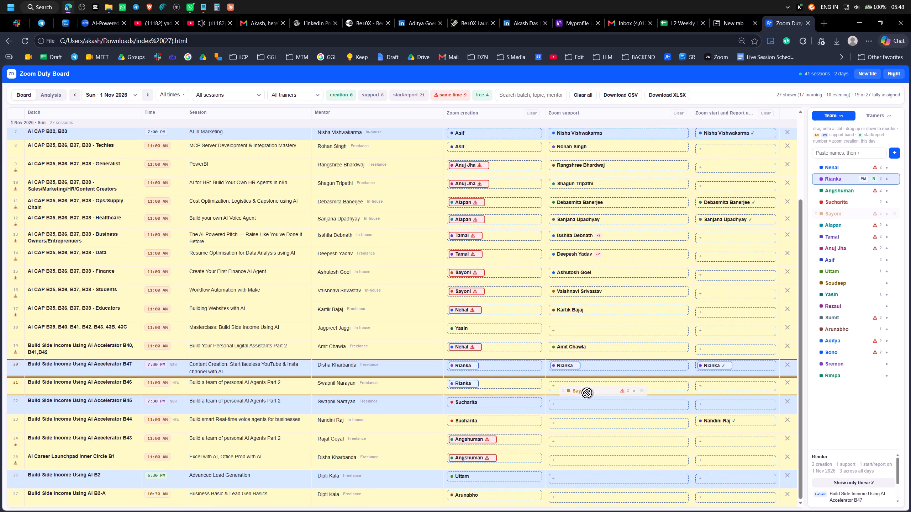
pyautogui.moveTo(587, 393); pyautogui.dragTo(583, 384)
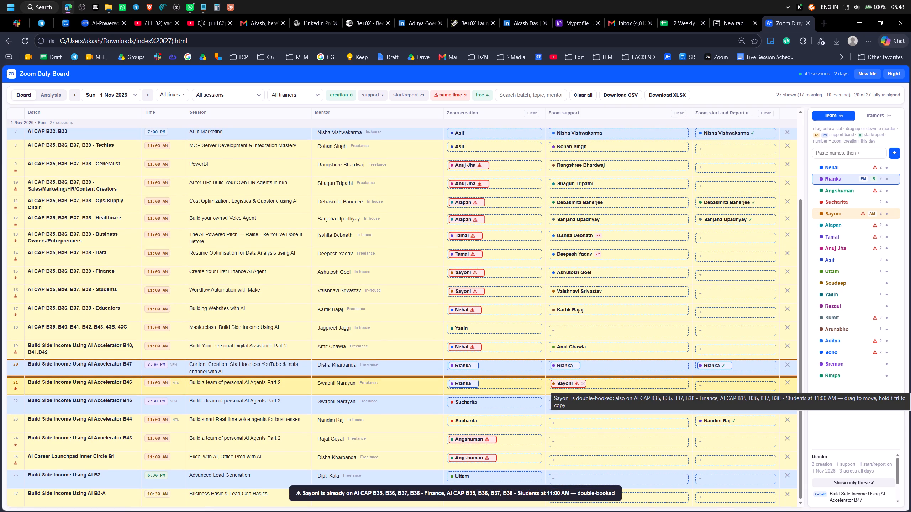
pyautogui.scroll(6, 575, 365)
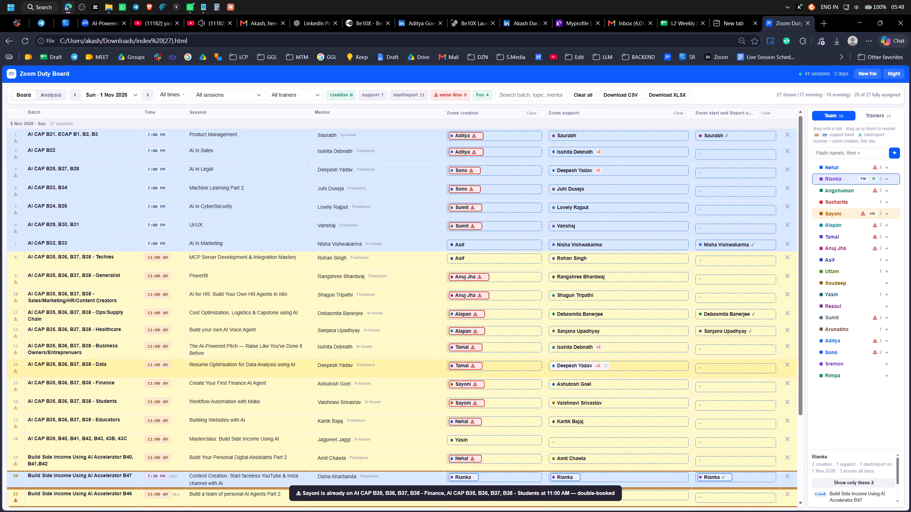
pyautogui.scroll(-5, 575, 365)
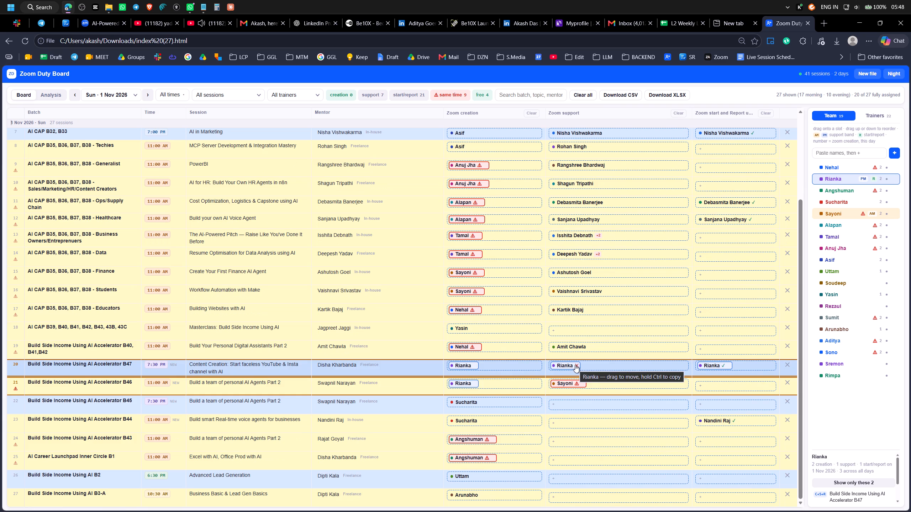
# Remove Sayoni from Zoom creation for AI CAP B35–B38 Finance and move Rianka there from Accelerator B46's Zoom creation.
pyautogui.click(567, 383)
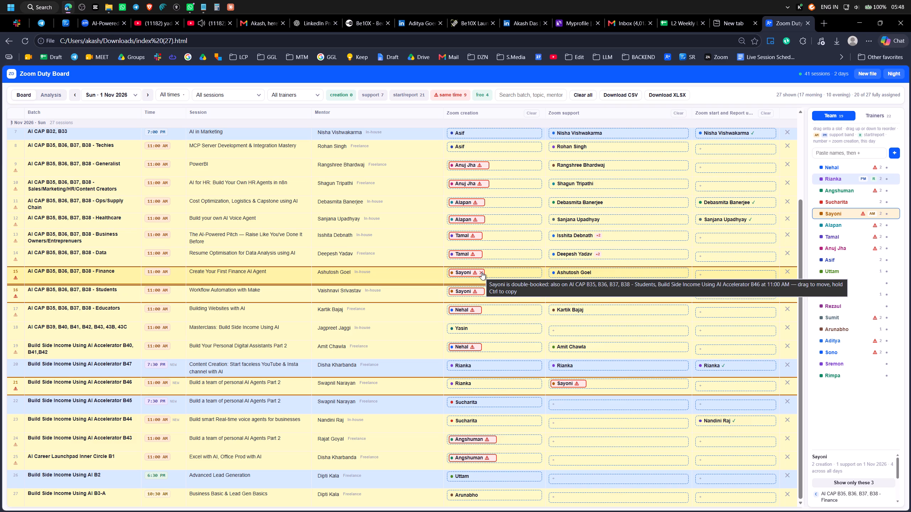
pyautogui.click(481, 272)
pyautogui.moveTo(467, 384); pyautogui.dragTo(468, 300)
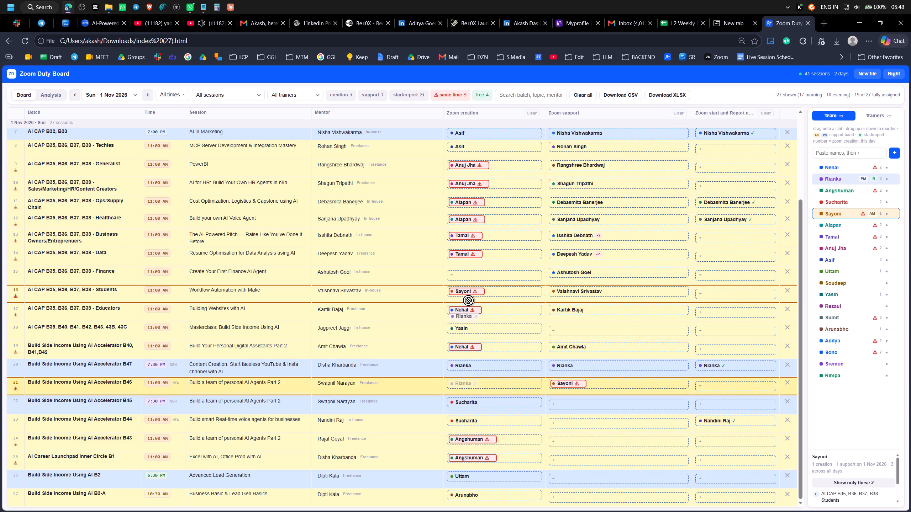
pyautogui.moveTo(468, 300); pyautogui.dragTo(467, 277)
# Copy Sayoni from Zoom support to Zoom creation and start/report upload for Build Side Income Using AI Accelerator B46.
pyautogui.keyDown('ctrl'); pyautogui.moveTo(567, 384); pyautogui.dragTo(509, 388); pyautogui.keyUp('ctrl')
pyautogui.keyDown('ctrl'); pyautogui.moveTo(562, 386); pyautogui.dragTo(709, 387); pyautogui.keyUp('ctrl')
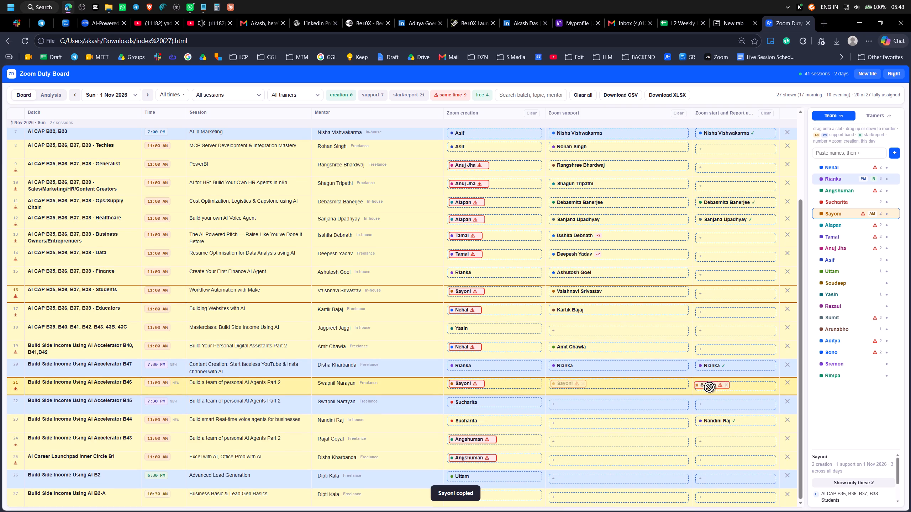
pyautogui.keyDown('ctrl'); pyautogui.moveTo(709, 387); pyautogui.dragTo(717, 387); pyautogui.keyUp('ctrl')
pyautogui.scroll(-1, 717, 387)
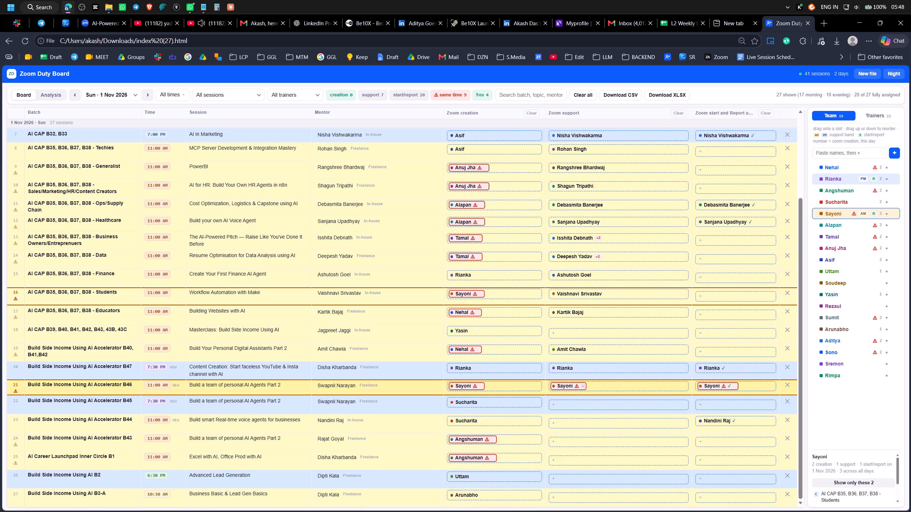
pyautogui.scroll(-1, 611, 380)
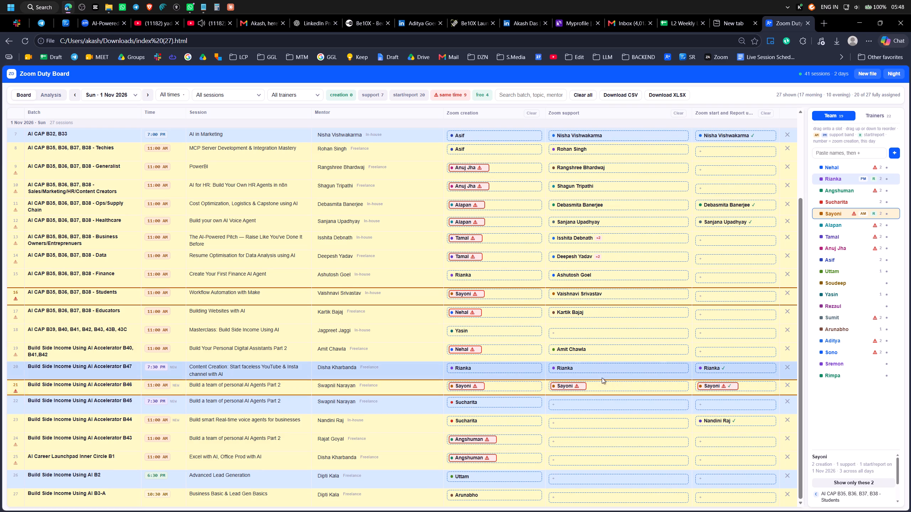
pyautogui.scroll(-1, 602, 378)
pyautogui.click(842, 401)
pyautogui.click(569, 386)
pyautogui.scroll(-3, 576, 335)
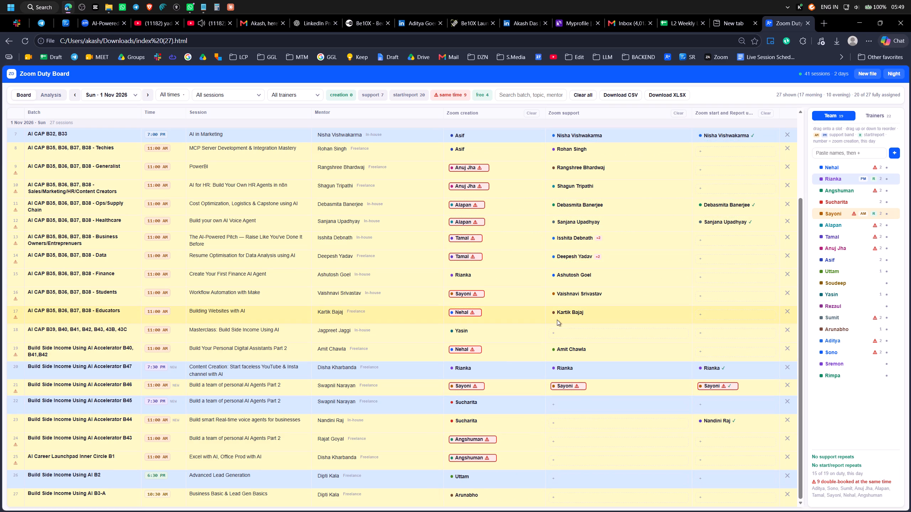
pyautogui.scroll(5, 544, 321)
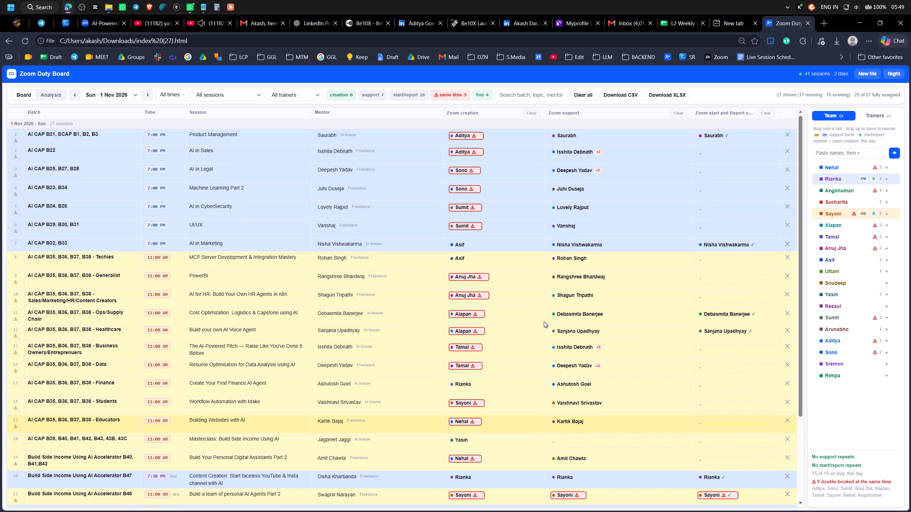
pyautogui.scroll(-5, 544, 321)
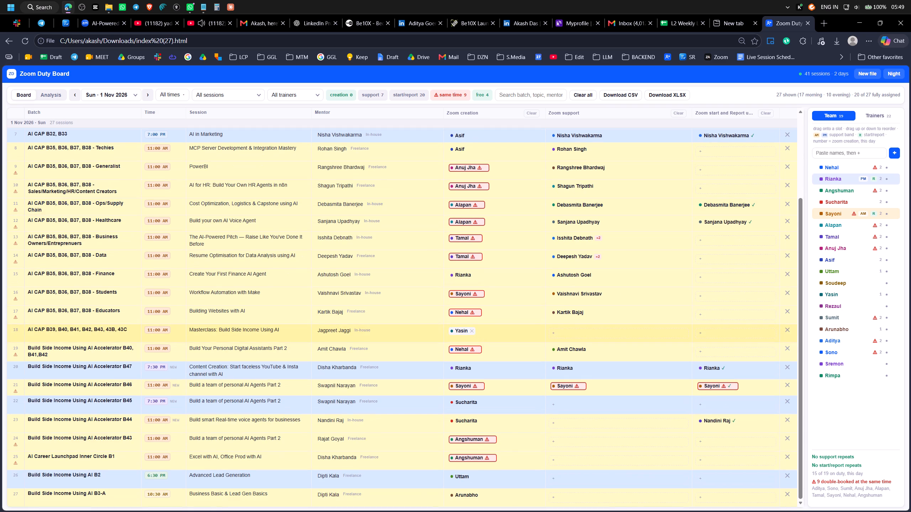
# Assign Sucharita to Zoom support for Build Side Income Using AI Accelerator B44.
pyautogui.scroll(-2, 493, 386)
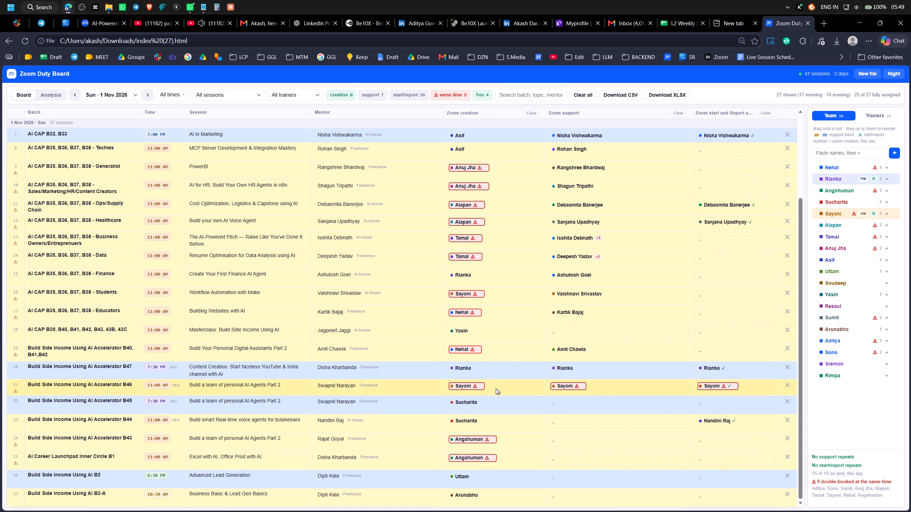
pyautogui.click(469, 404)
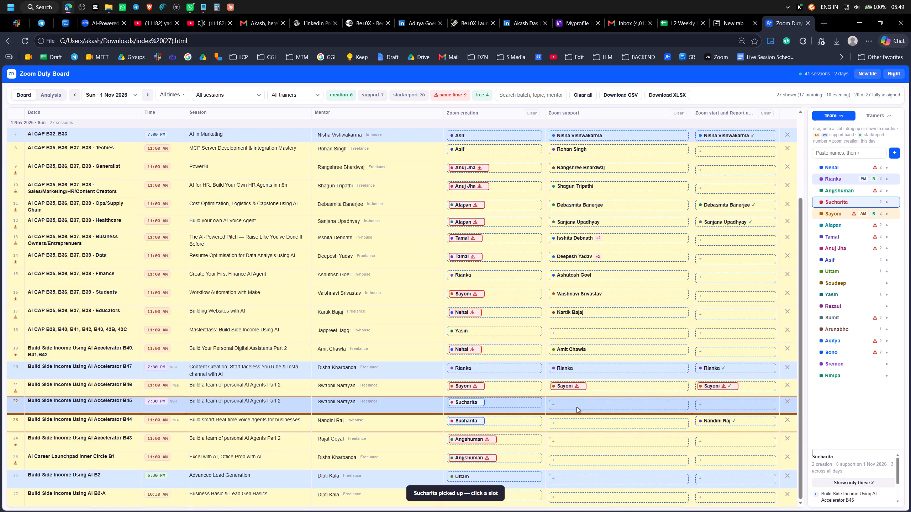
pyautogui.click(464, 403)
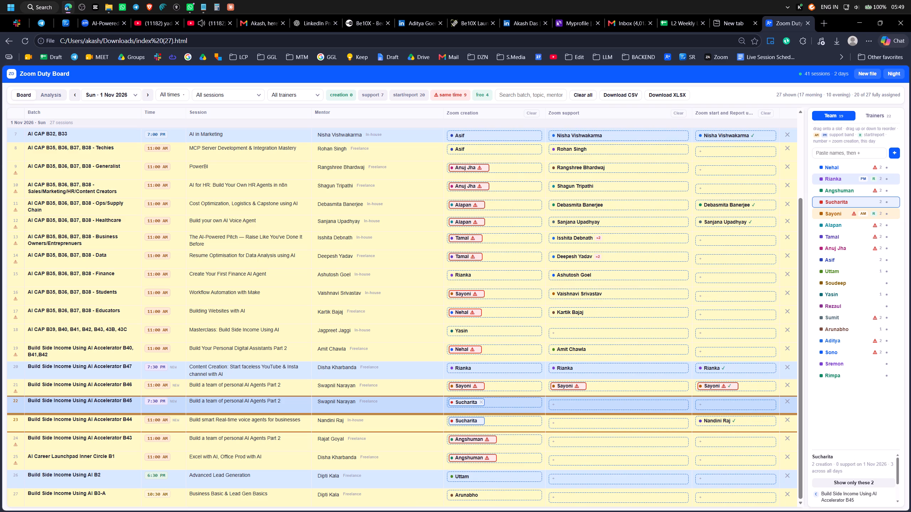
pyautogui.click(470, 423)
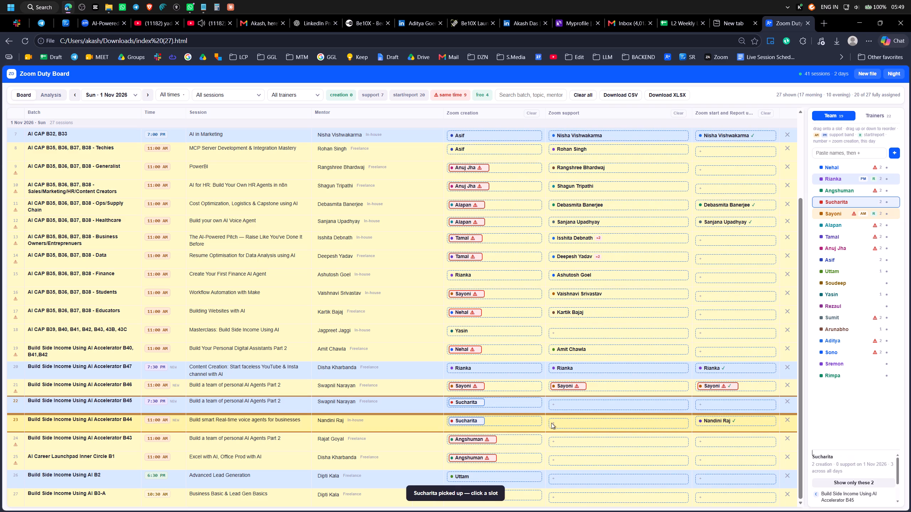
pyautogui.click(573, 422)
pyautogui.scroll(-2, 619, 403)
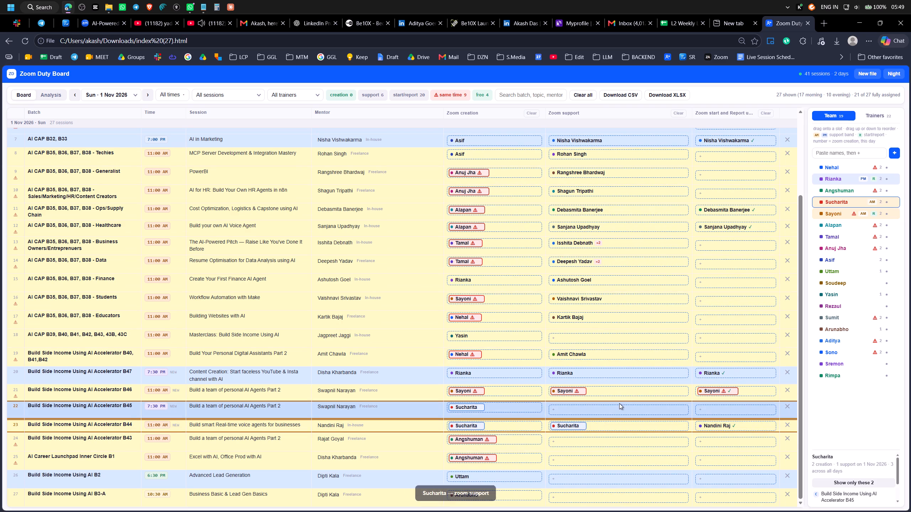
# Review only Rianka's sessions on 1 November 2026 and return to the full session list.
pyautogui.scroll(-1, 619, 403)
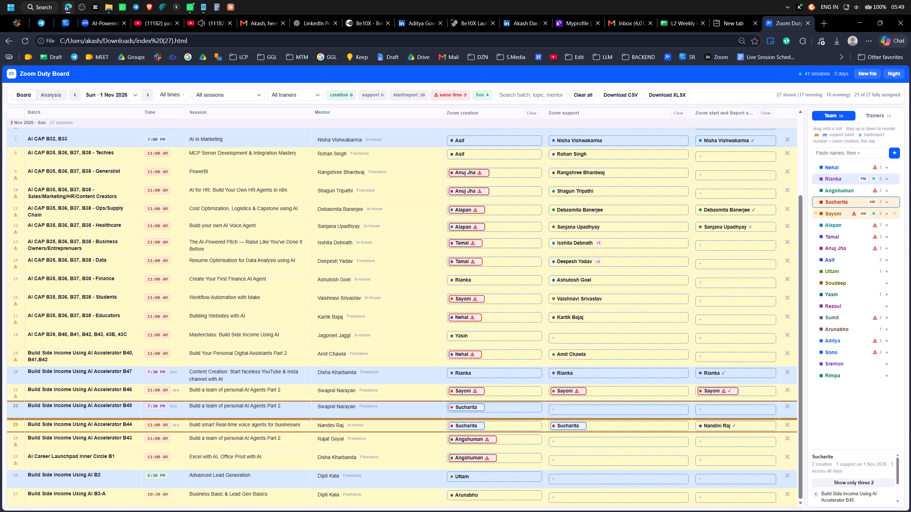
pyautogui.click(845, 182)
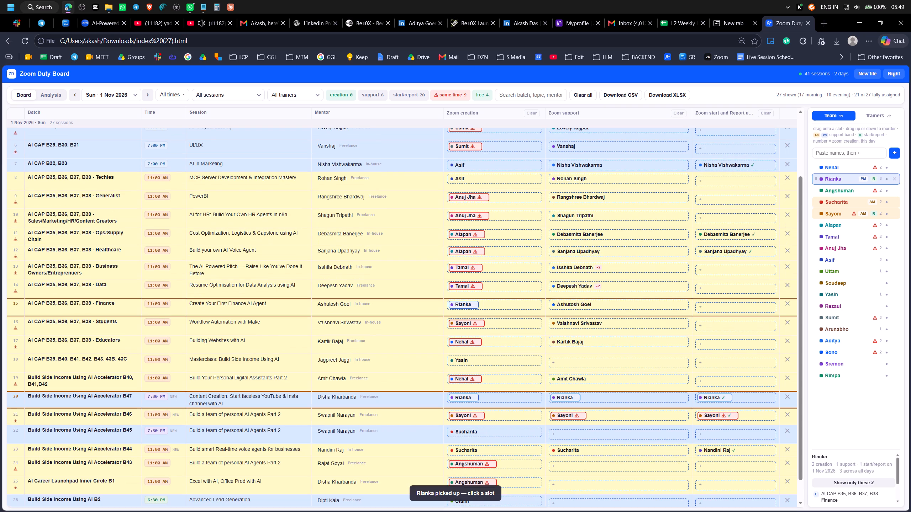
pyautogui.click(846, 483)
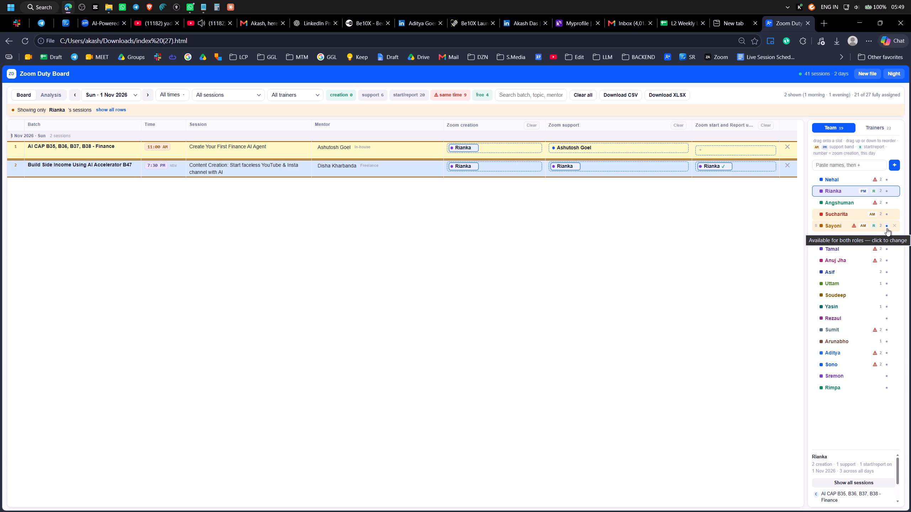
pyautogui.click(842, 194)
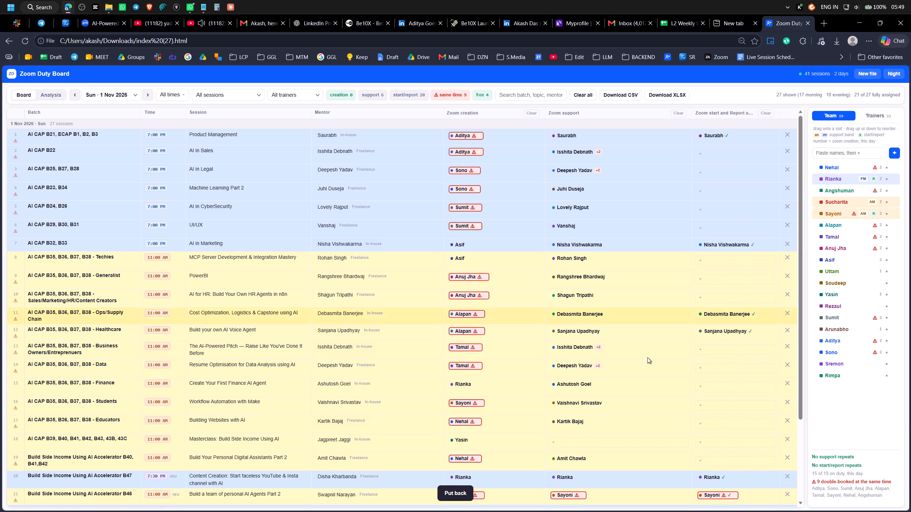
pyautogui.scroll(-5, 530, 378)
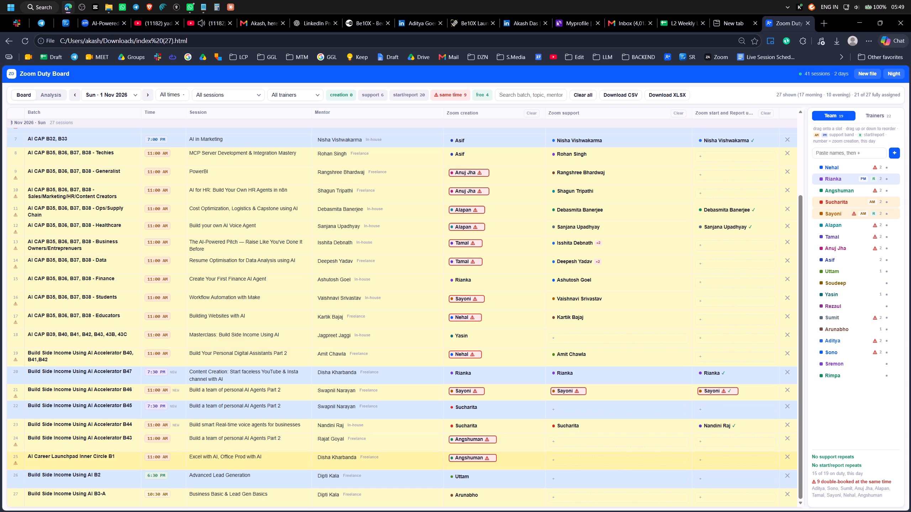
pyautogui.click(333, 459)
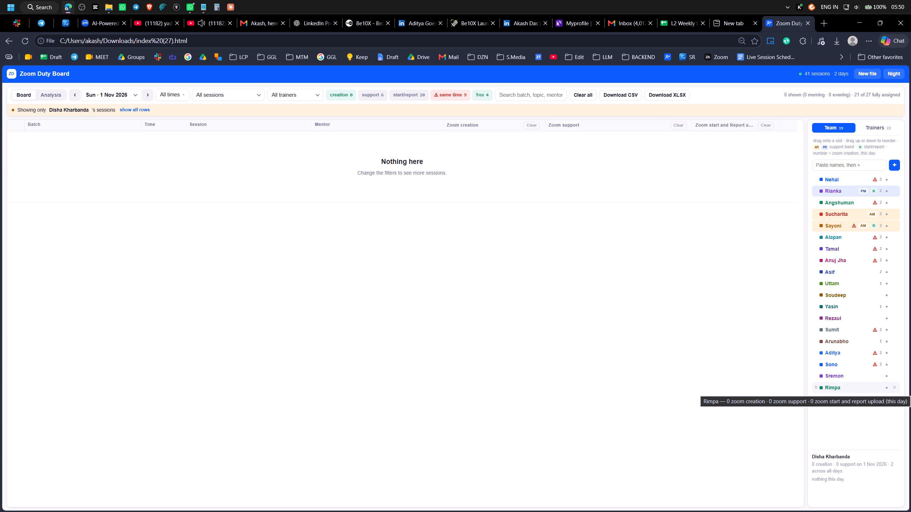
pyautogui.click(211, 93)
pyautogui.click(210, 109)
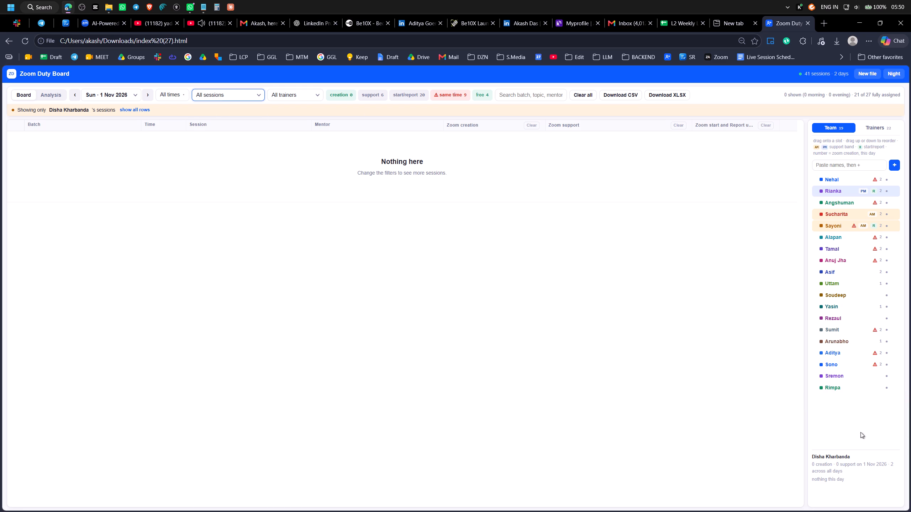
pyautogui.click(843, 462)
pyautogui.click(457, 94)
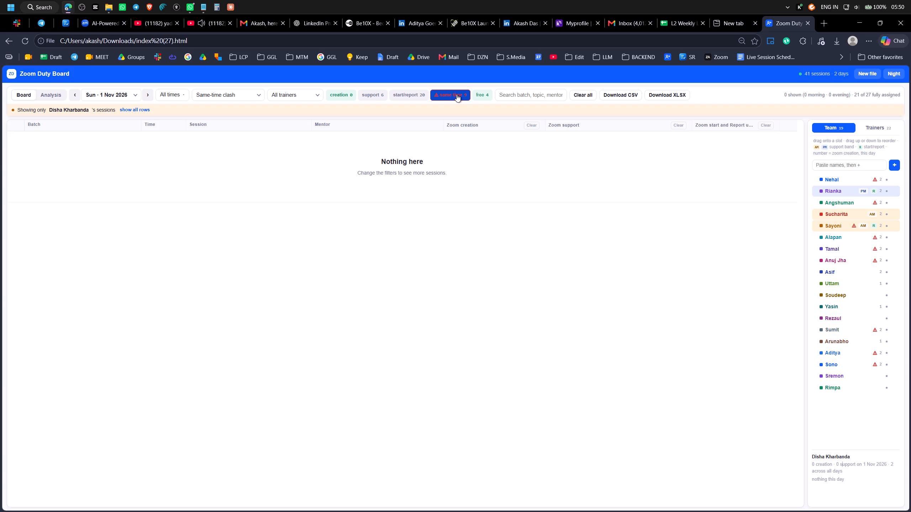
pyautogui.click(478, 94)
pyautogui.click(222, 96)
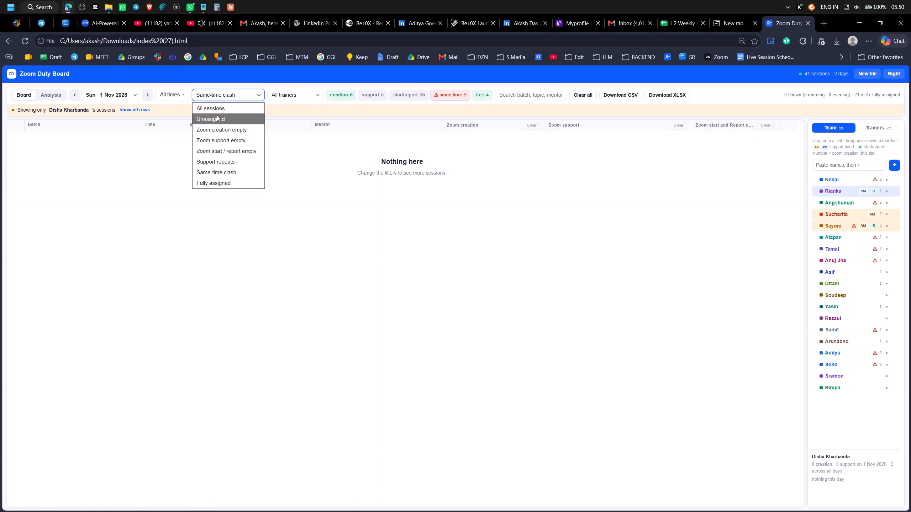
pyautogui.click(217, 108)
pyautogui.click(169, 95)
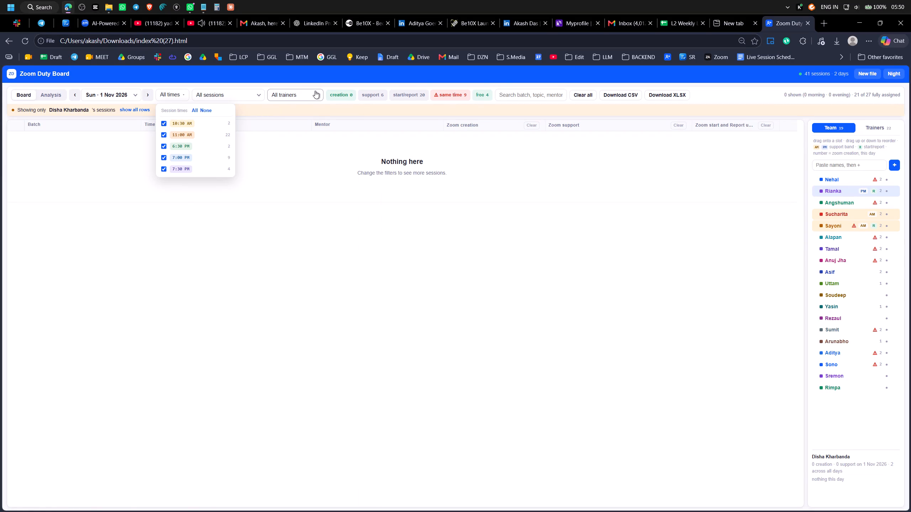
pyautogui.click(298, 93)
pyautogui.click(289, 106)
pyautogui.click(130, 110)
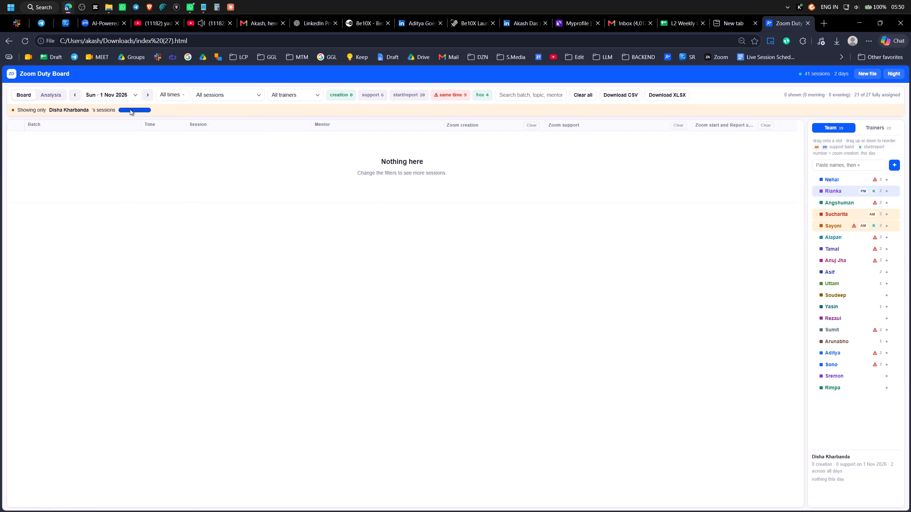
# Assign the session's own mentor to Zoom support for AI Career Launchpad Inner Circle B1.
pyautogui.scroll(-6, 495, 375)
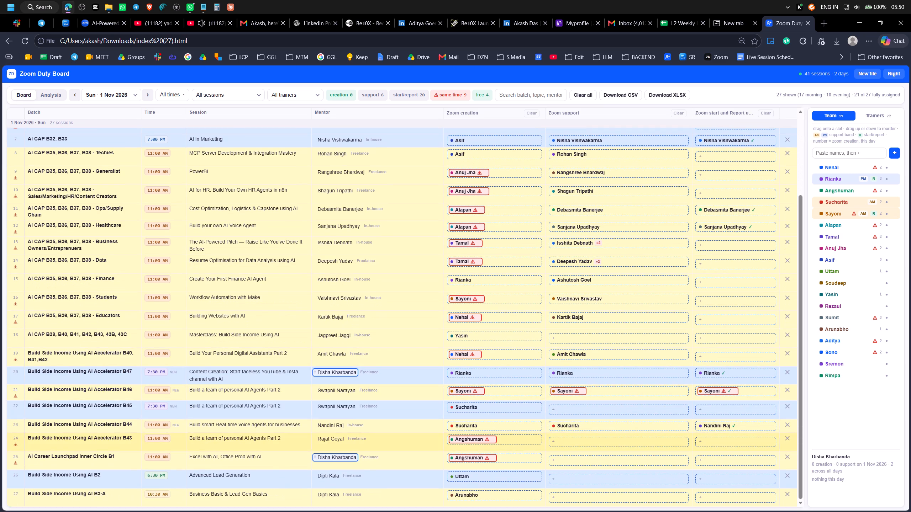
pyautogui.scroll(-3, 478, 443)
pyautogui.click(336, 458)
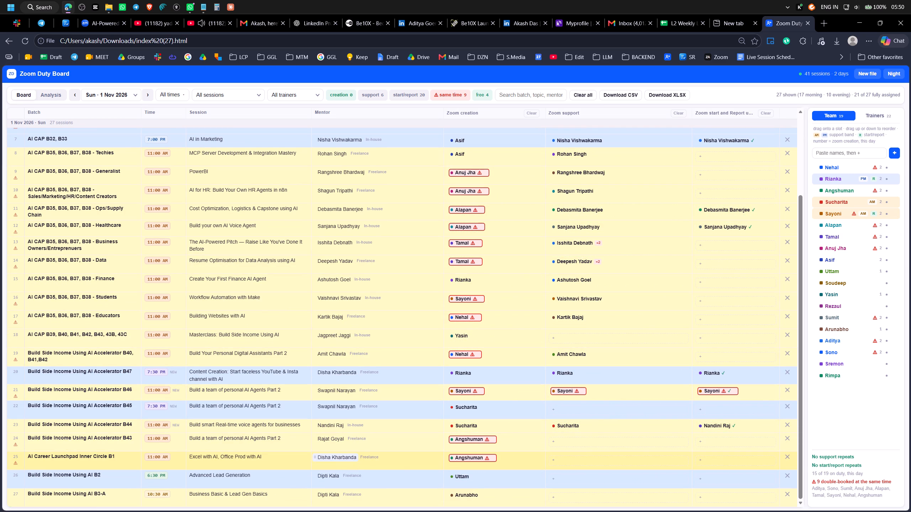
pyautogui.click(575, 461)
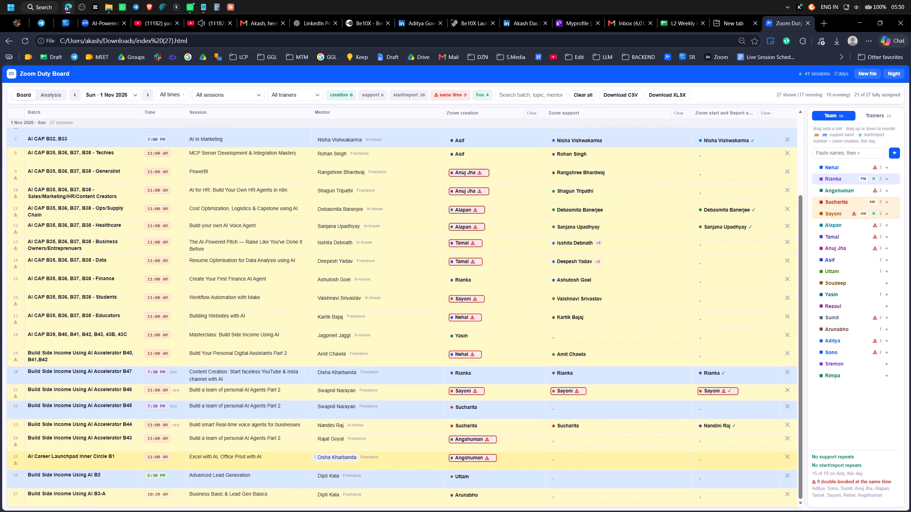
pyautogui.click(330, 459)
pyautogui.click(585, 459)
# Assign Angshuman to Zoom support for Build Side Income Using AI Accelerator B43, keeping the Zoom creation duty.
pyautogui.scroll(-3, 595, 356)
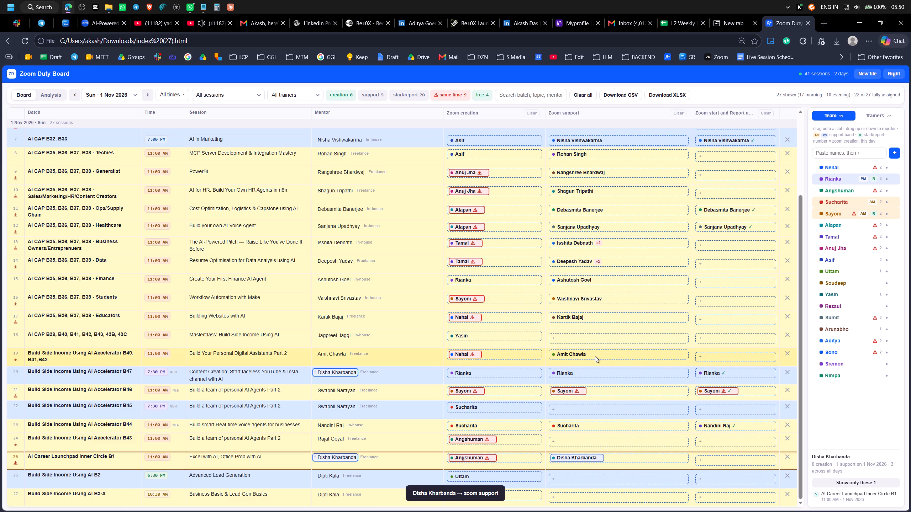
pyautogui.scroll(-2, 595, 356)
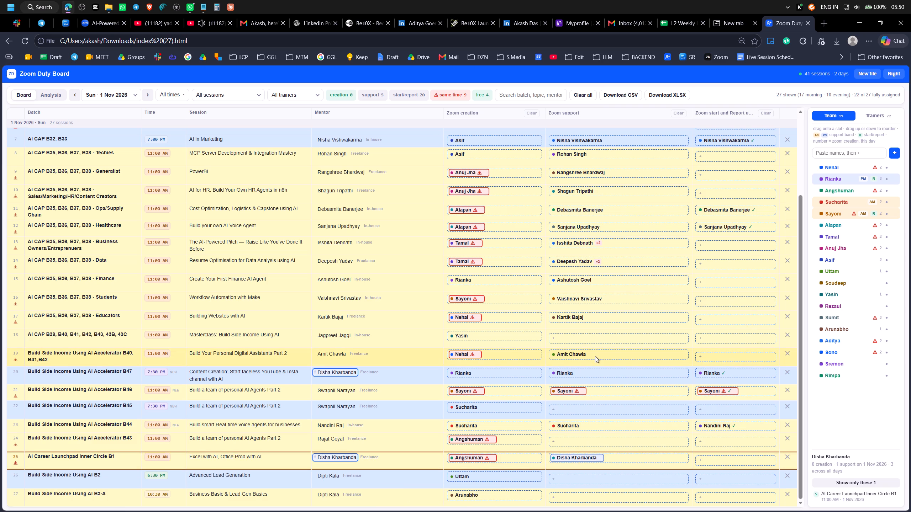
pyautogui.scroll(-2, 595, 356)
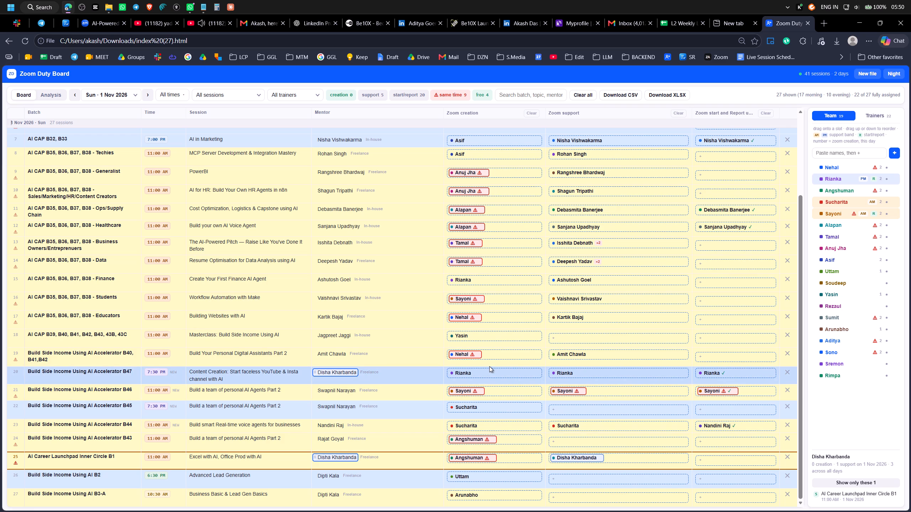
pyautogui.scroll(-2, 489, 366)
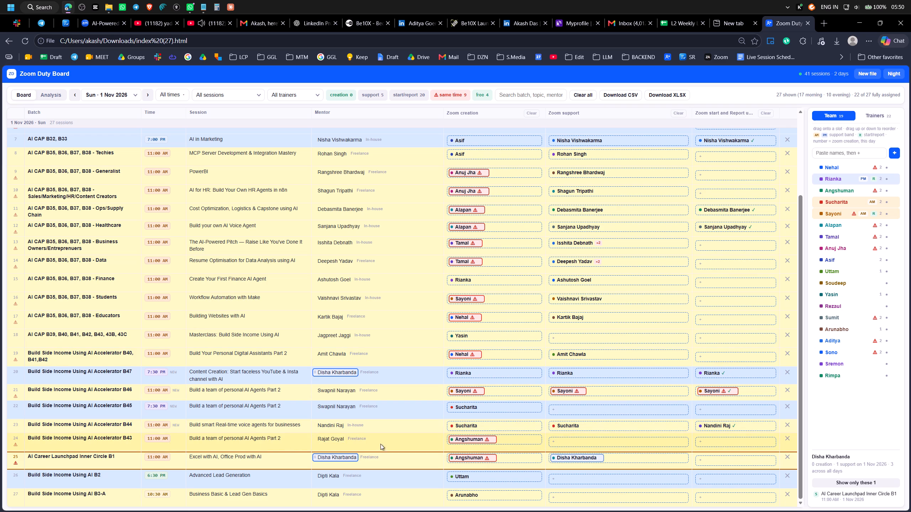
pyautogui.click(476, 442)
pyautogui.click(571, 444)
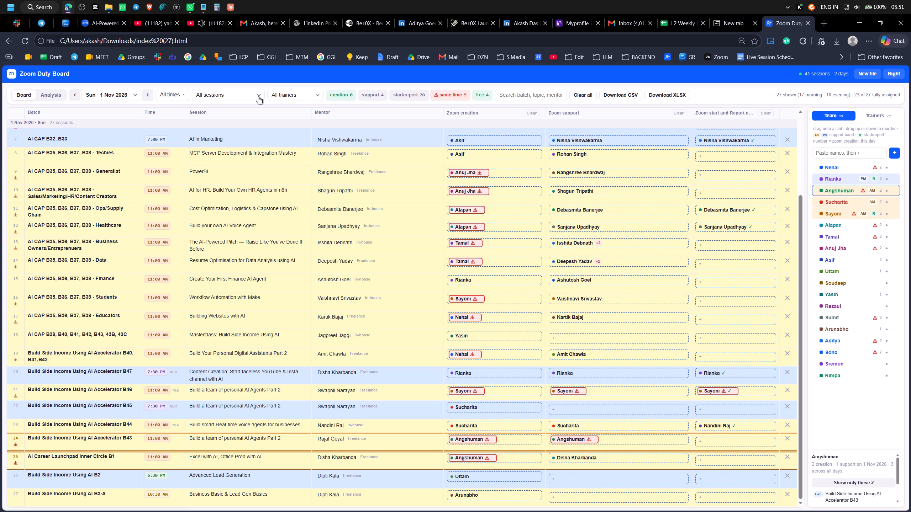
# Search the board for "sid" and "sidd", and clear the search to show all sessions.
pyautogui.click(744, 93)
pyautogui.click(521, 97)
pyautogui.write('sid')
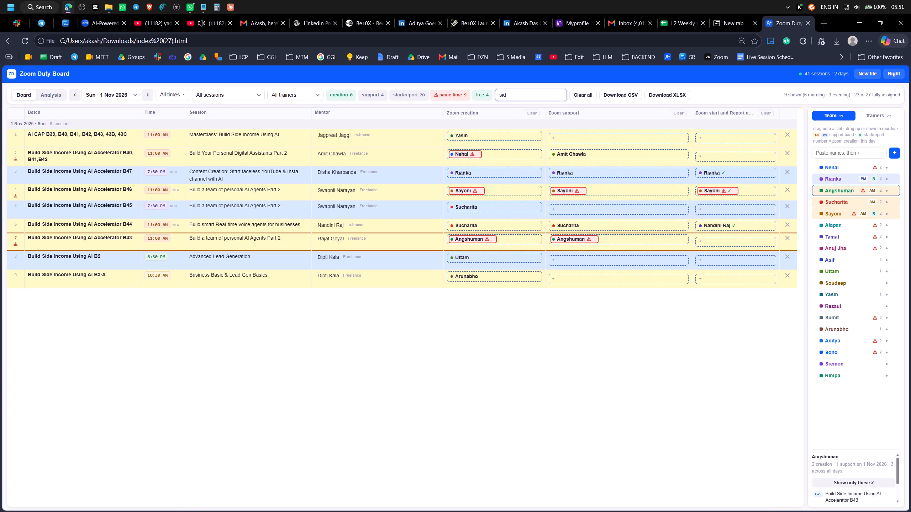
pyautogui.press('Return')
pyautogui.press('Return')
pyautogui.press('Return')
pyautogui.press('d')
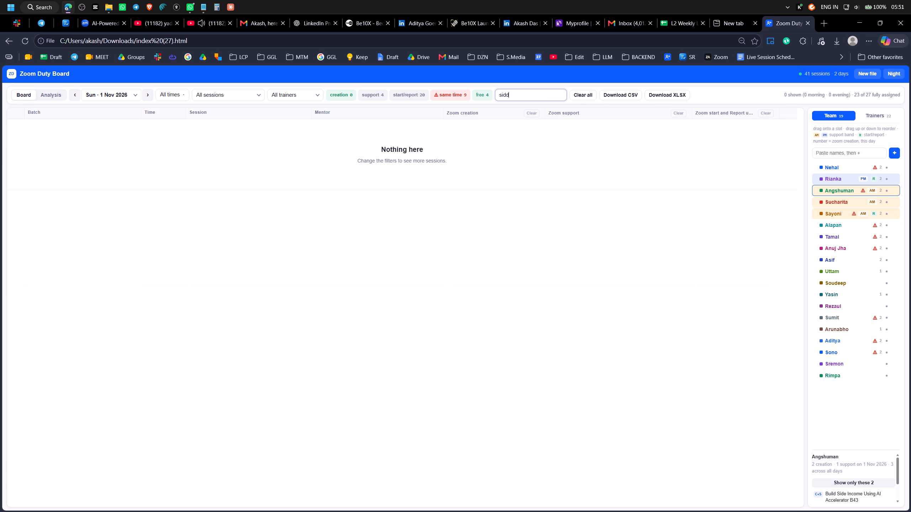
pyautogui.press('BackSpace')
pyautogui.press('BackSpace')
pyautogui.press('BackSpace')
pyautogui.press('BackSpace')
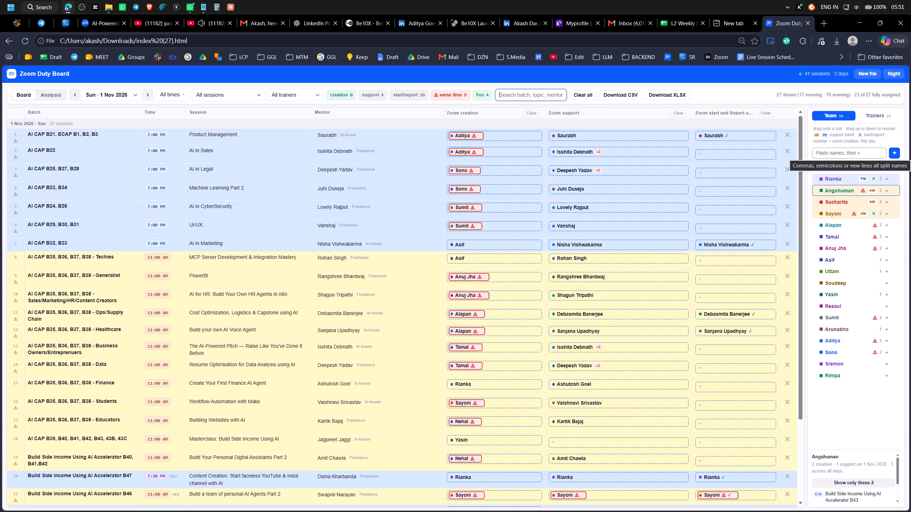
# Add Sid as a new member of the team list.
pyautogui.click(853, 155)
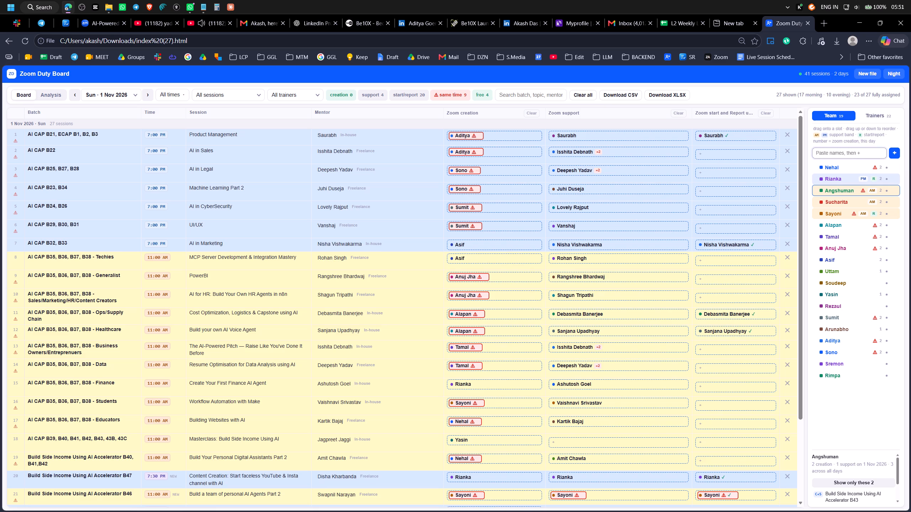
pyautogui.write('Sid')
pyautogui.press('Return')
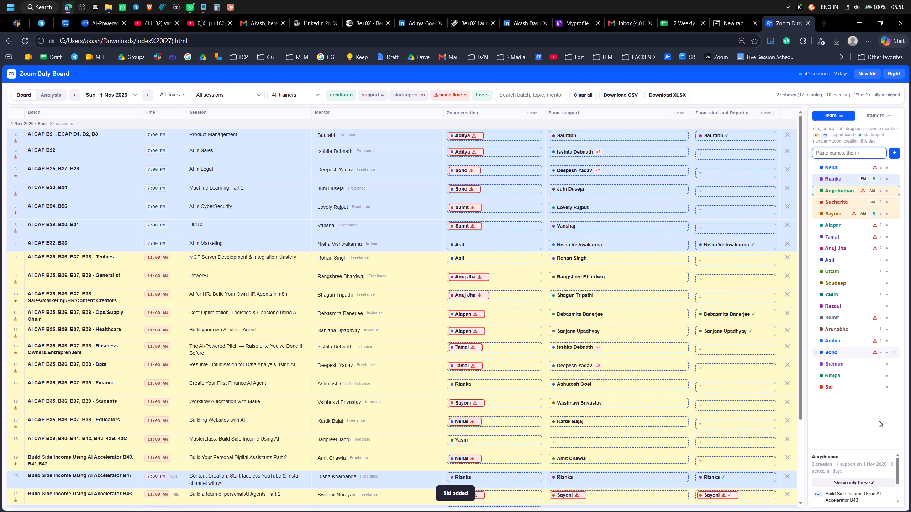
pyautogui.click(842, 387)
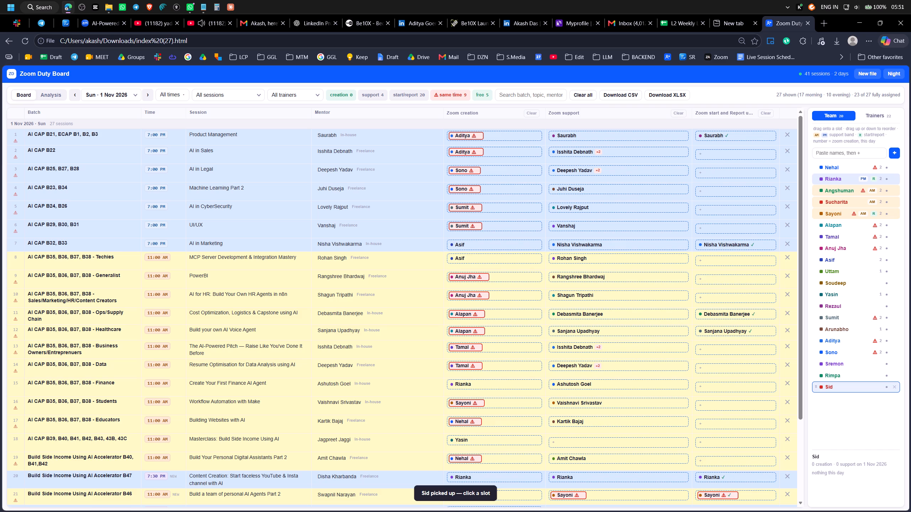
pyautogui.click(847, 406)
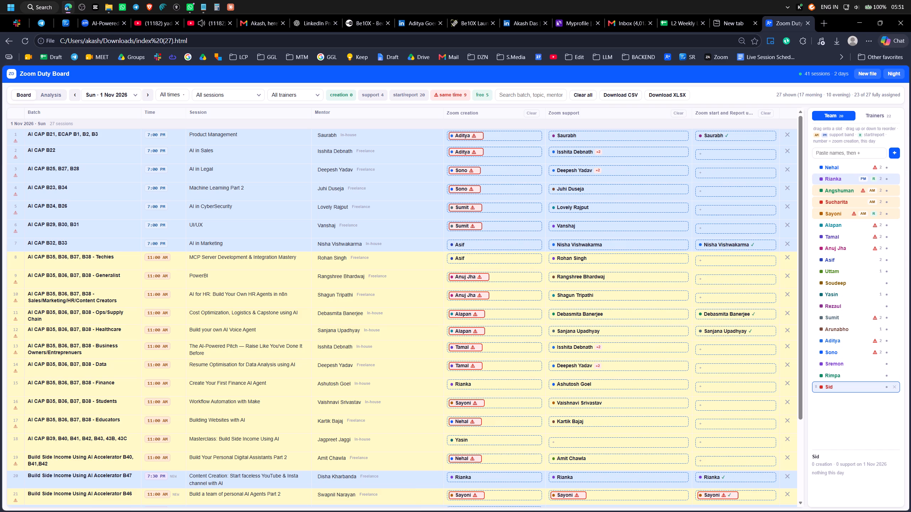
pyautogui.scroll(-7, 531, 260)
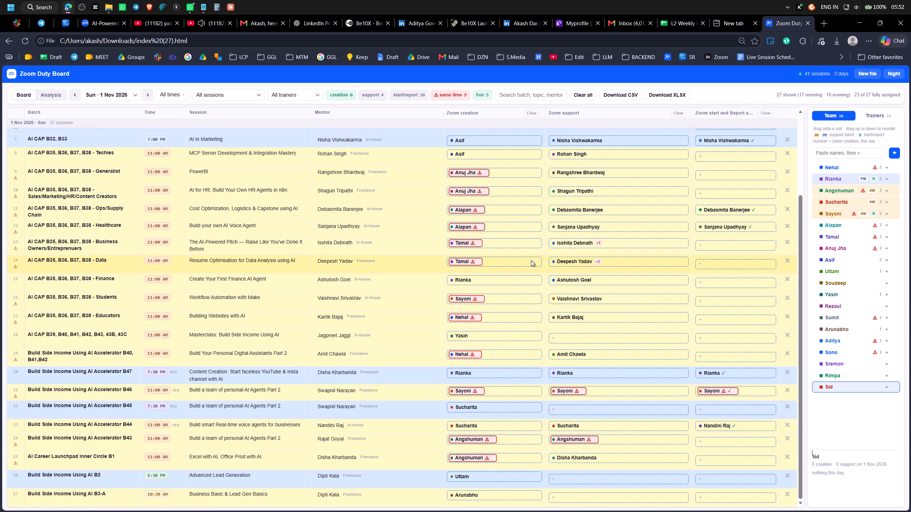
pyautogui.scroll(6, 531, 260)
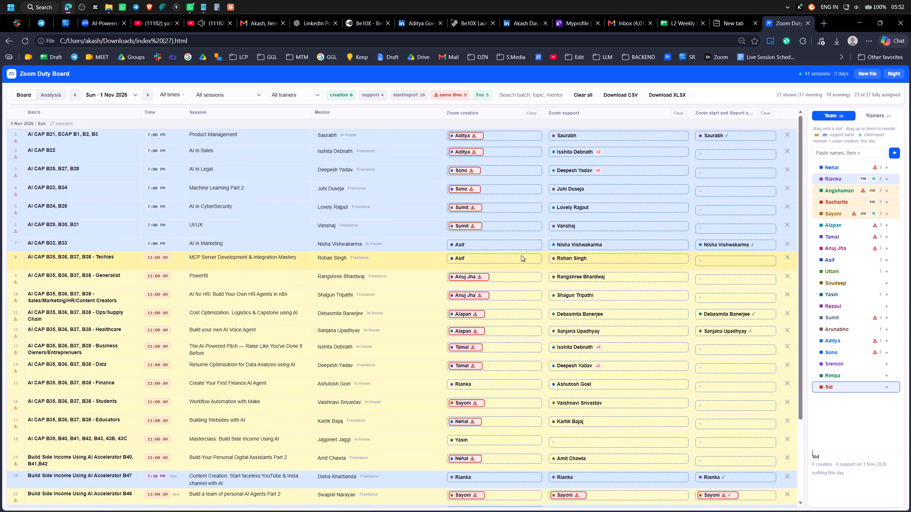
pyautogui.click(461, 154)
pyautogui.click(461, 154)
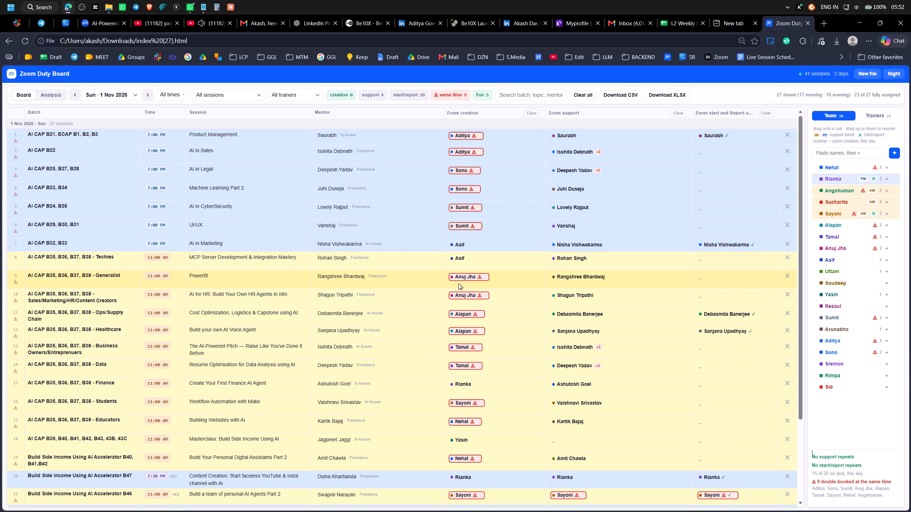
# Review the duty analysis, opening the list of all sessions and the Zoom creation lists of Rianka and Nehal.
pyautogui.click(51, 98)
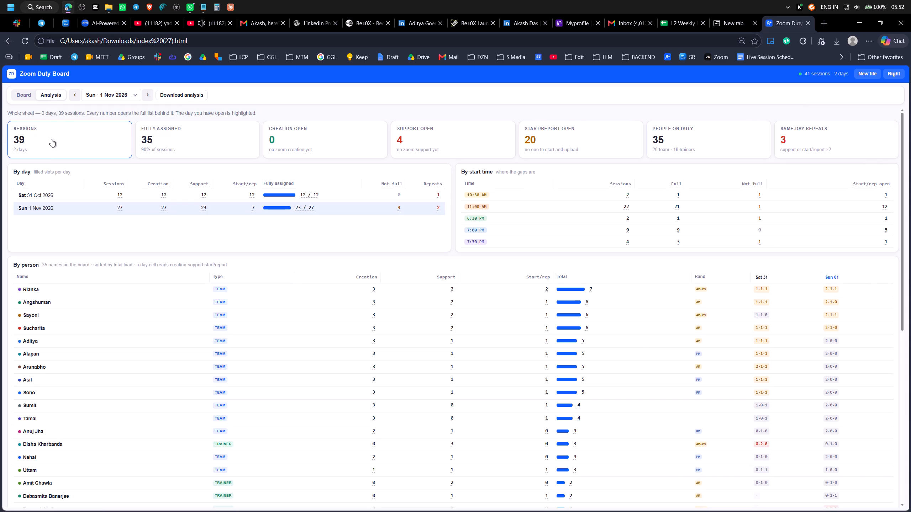
pyautogui.click(51, 142)
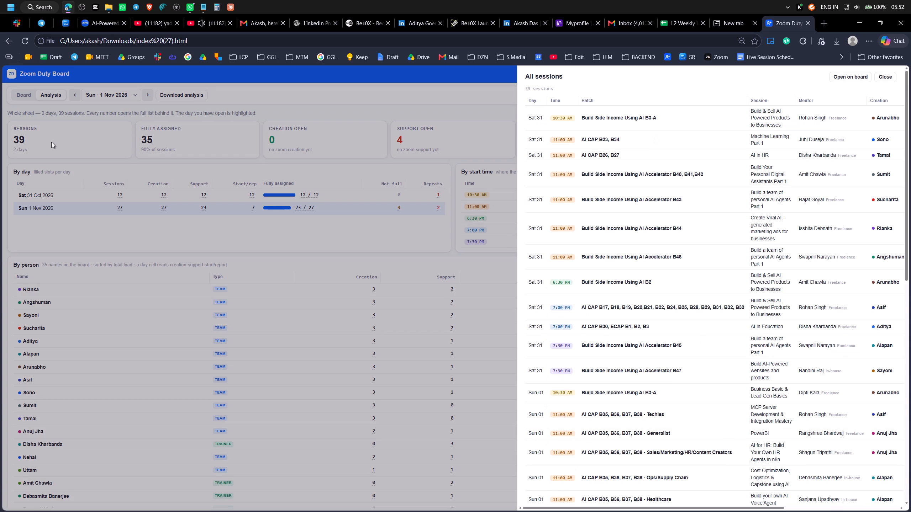
pyautogui.click(51, 142)
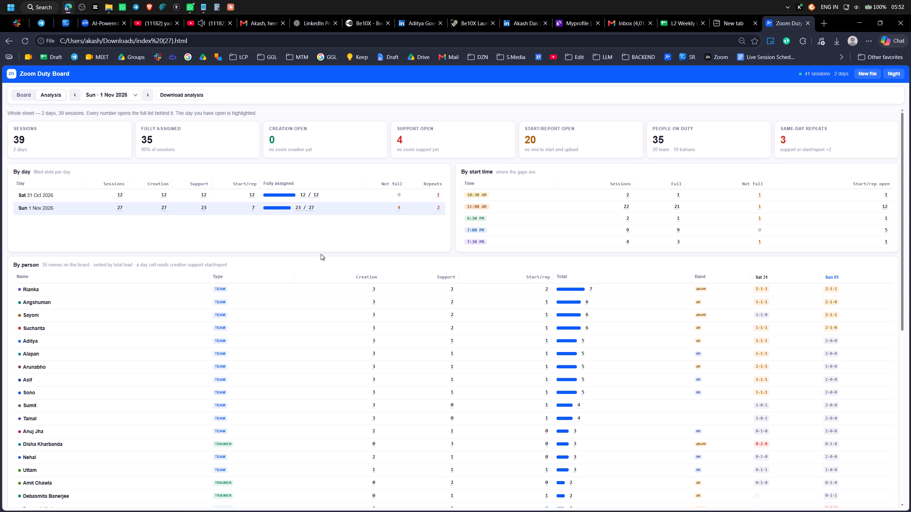
pyautogui.scroll(-1, 321, 254)
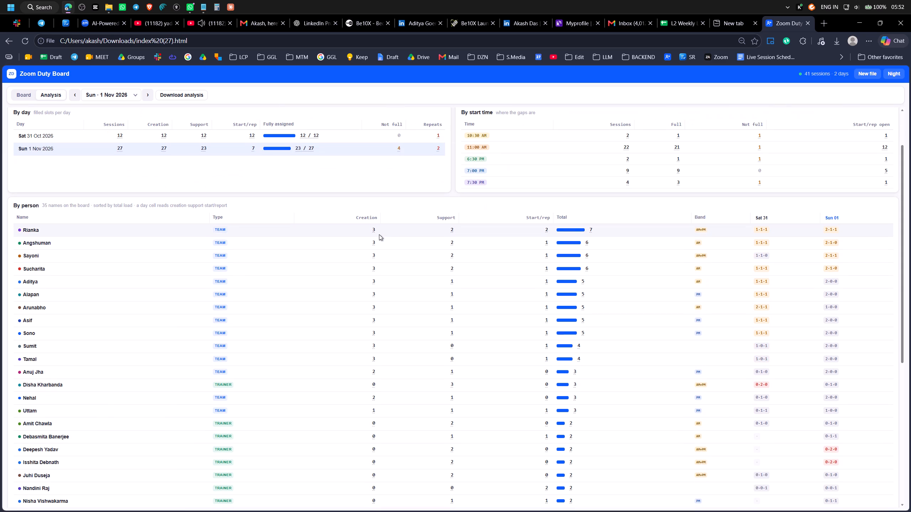
pyautogui.click(375, 228)
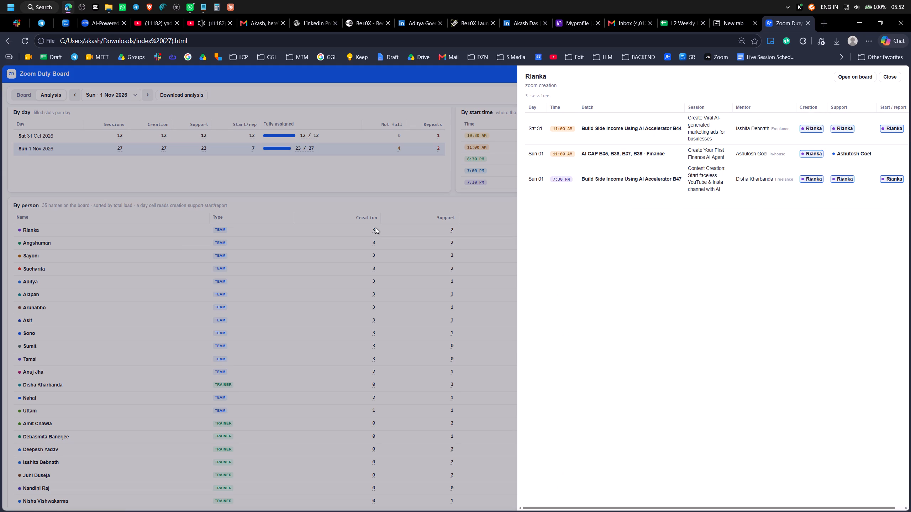
pyautogui.click(375, 228)
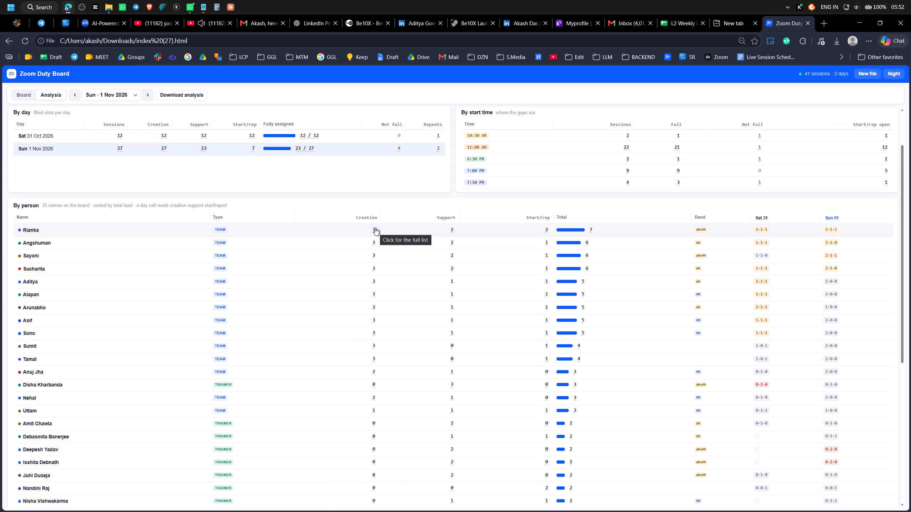
pyautogui.click(375, 228)
pyautogui.click(375, 228)
pyautogui.scroll(-2, 378, 376)
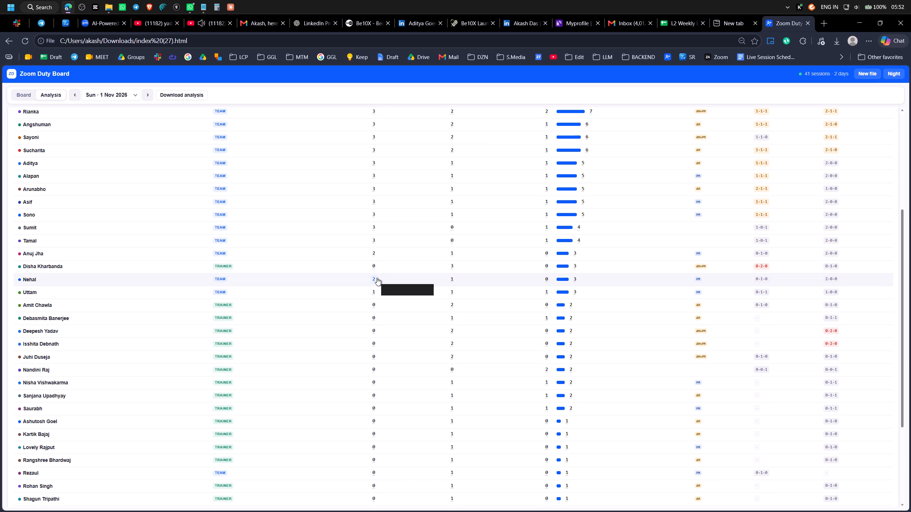
pyautogui.click(377, 278)
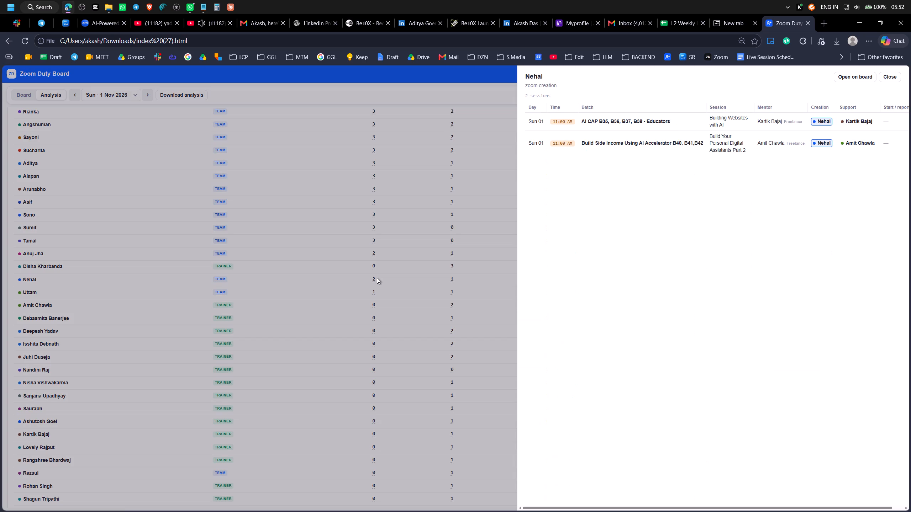
pyautogui.click(377, 278)
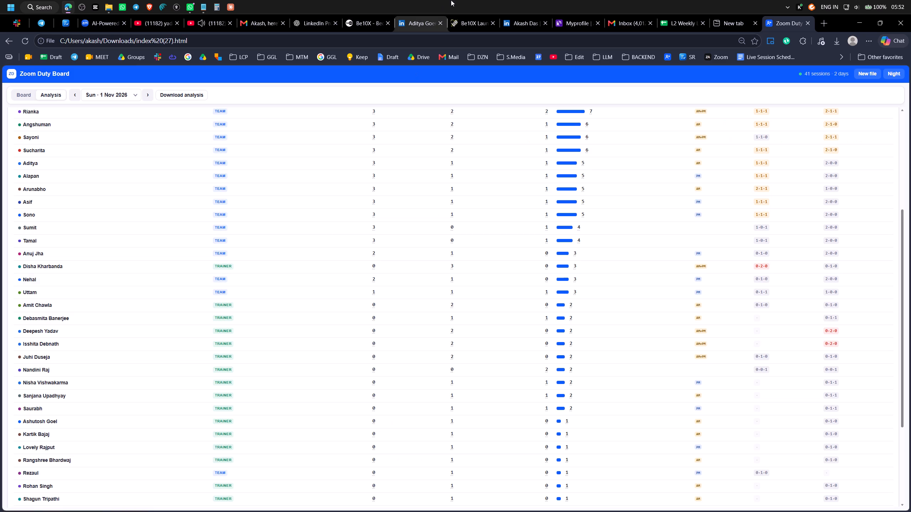
pyautogui.click(24, 94)
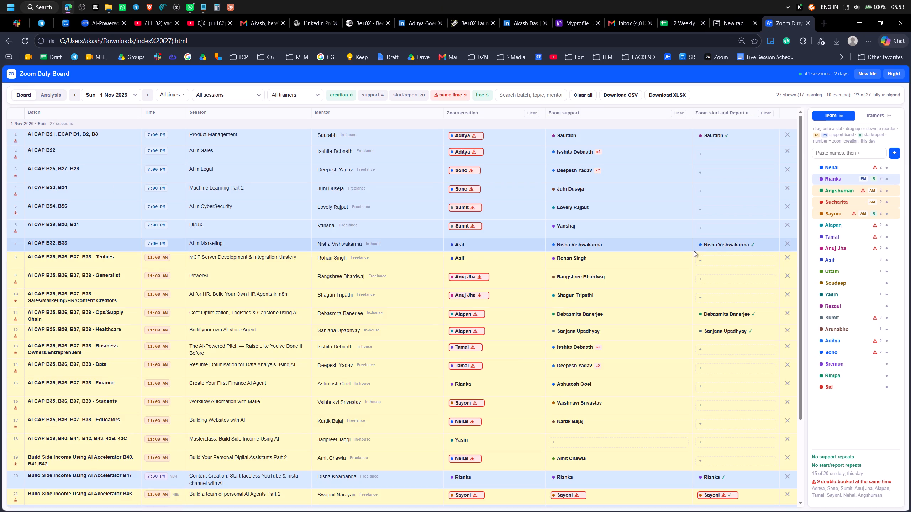
pyautogui.scroll(2, 694, 251)
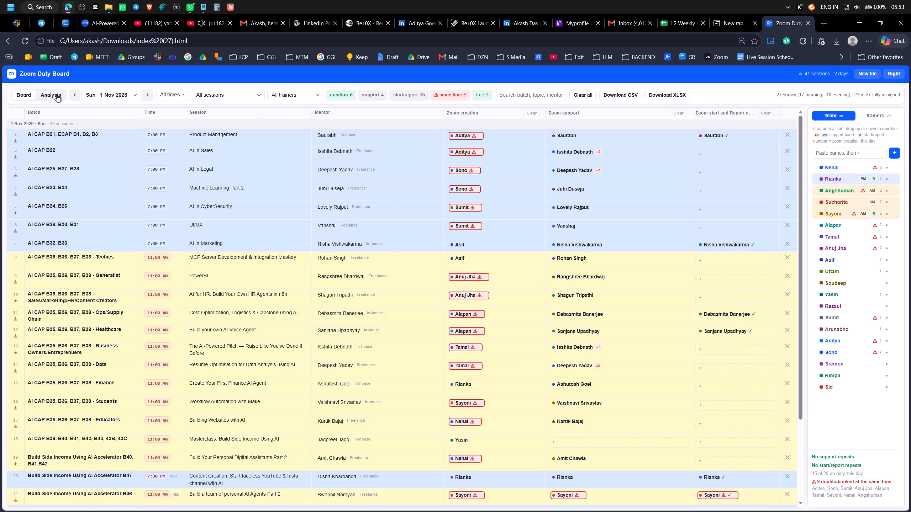
pyautogui.click(54, 95)
pyautogui.scroll(11, 373, 246)
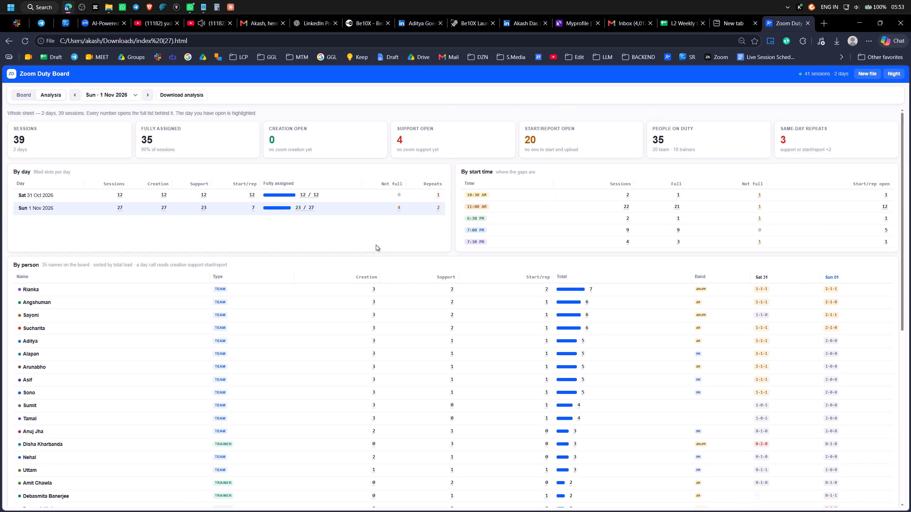
# Reload the Zoom Duty Board page and load the sessions from the downloaded L2 Weekly Live Sessions AI CAP - November 2026 (1).csv.
pyautogui.click(26, 41)
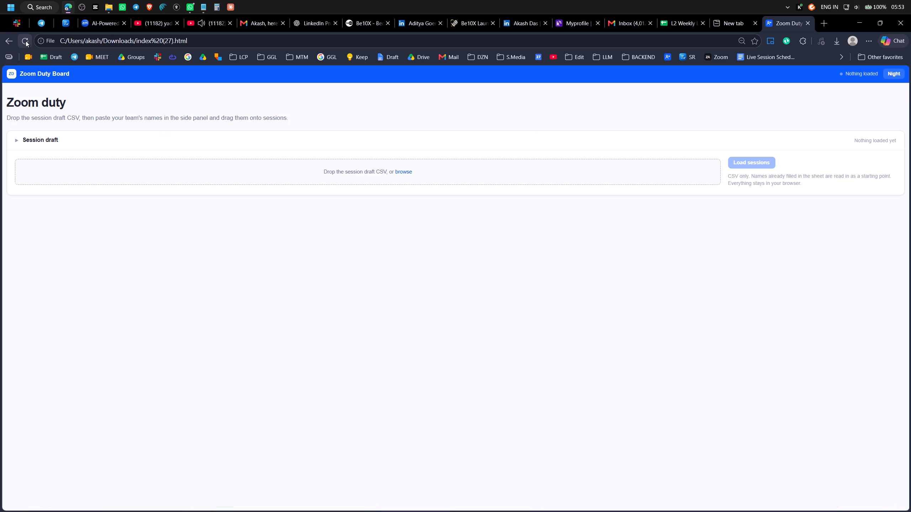
pyautogui.click(3, 41)
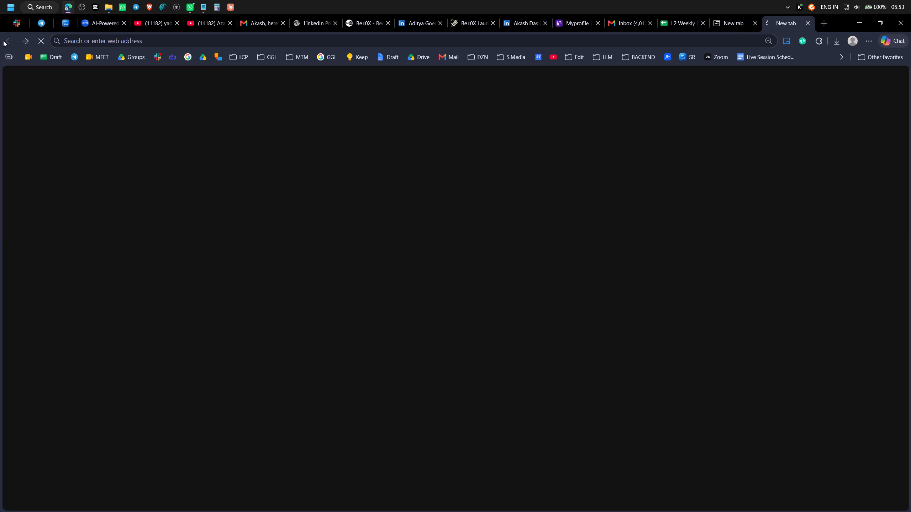
pyautogui.click(26, 40)
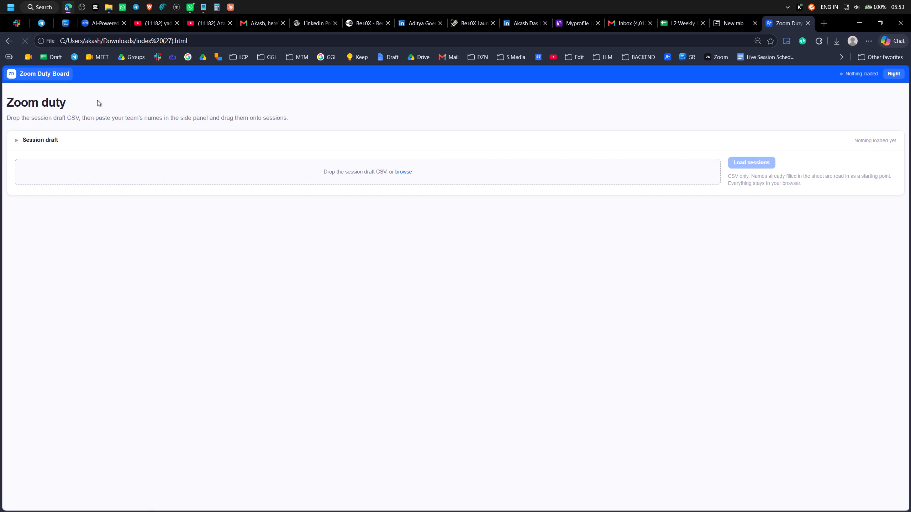
pyautogui.click(837, 40)
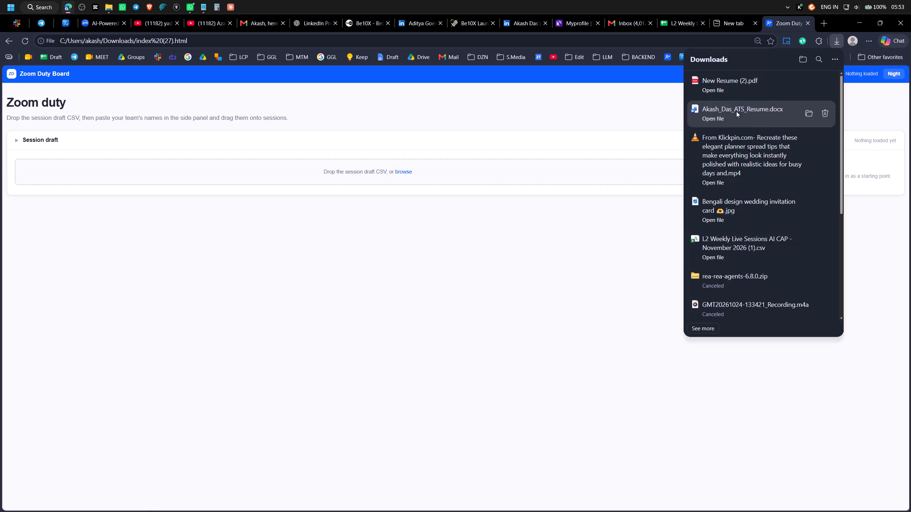
pyautogui.moveTo(725, 245); pyautogui.dragTo(475, 171)
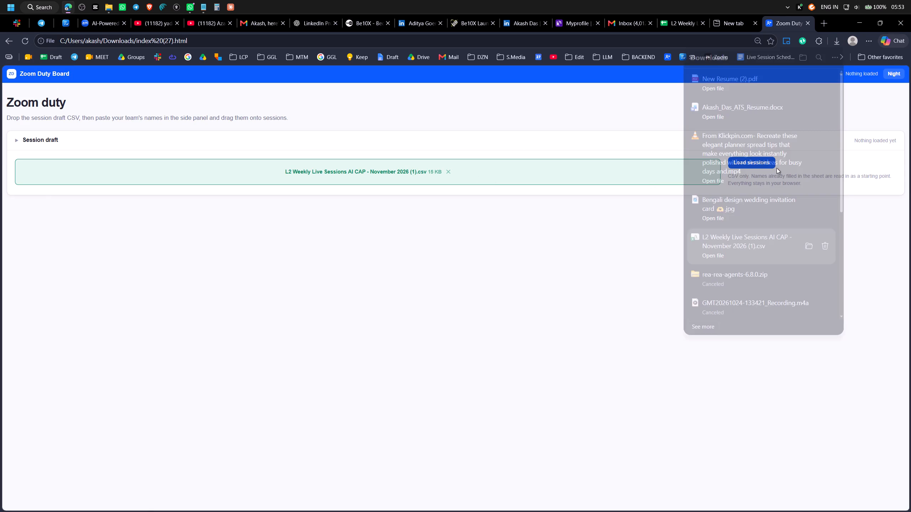
pyautogui.click(756, 164)
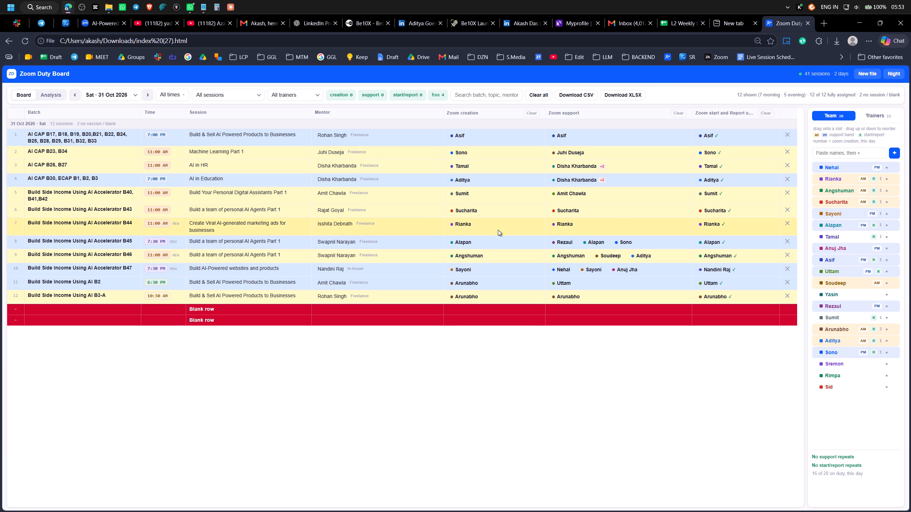
# Show the sessions of Sun 1 Nov 2026 on the board.
pyautogui.click(111, 91)
pyautogui.click(110, 128)
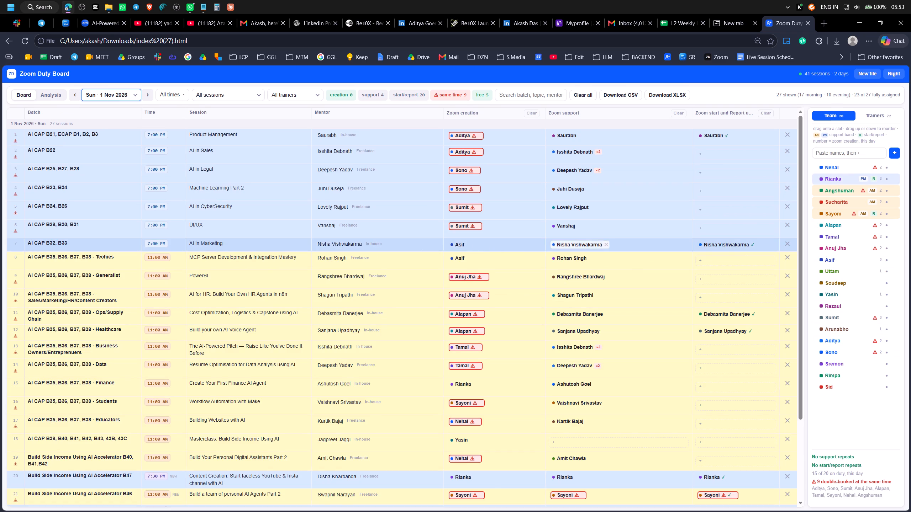
pyautogui.scroll(-5, 600, 237)
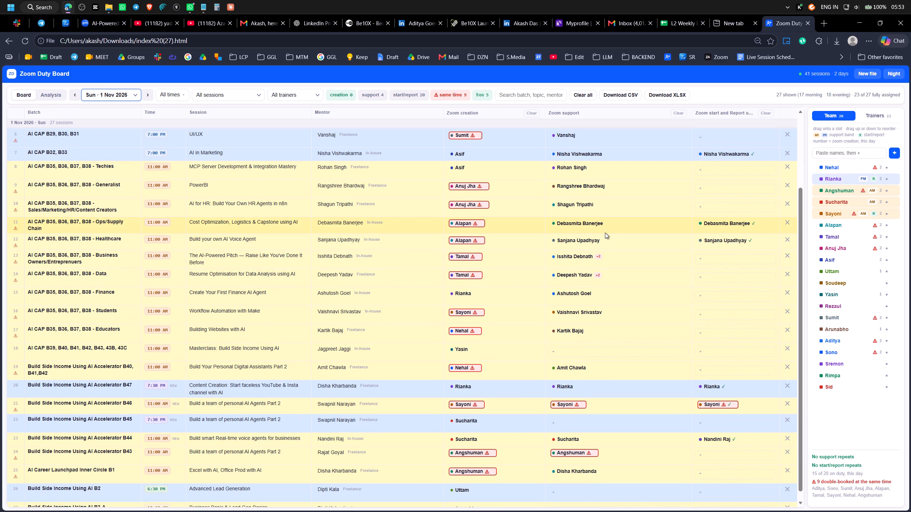
# Switch to the YouTube song page and play the Nusrat Fateh Ali Khan Qawwali Jukebox from the suggested videos.
pyautogui.click(205, 22)
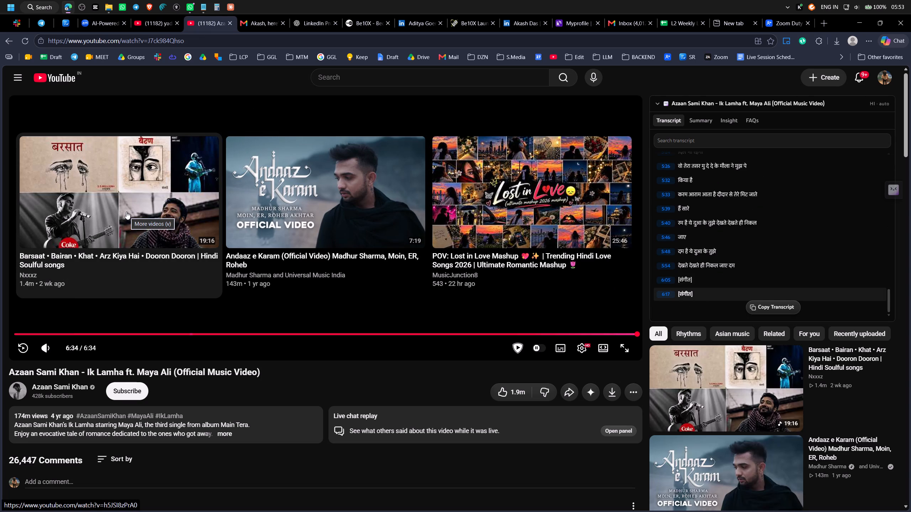
pyautogui.scroll(-3, 758, 281)
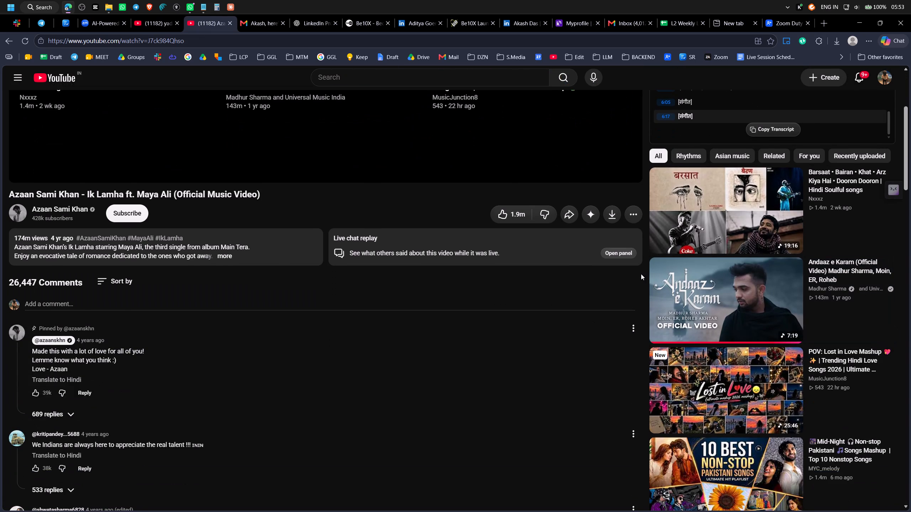
pyautogui.scroll(-5, 641, 274)
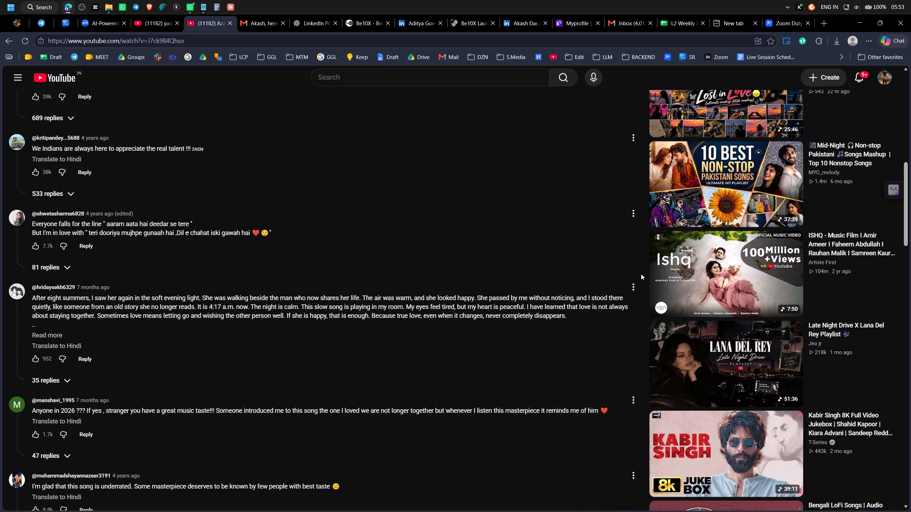
pyautogui.scroll(-3, 641, 274)
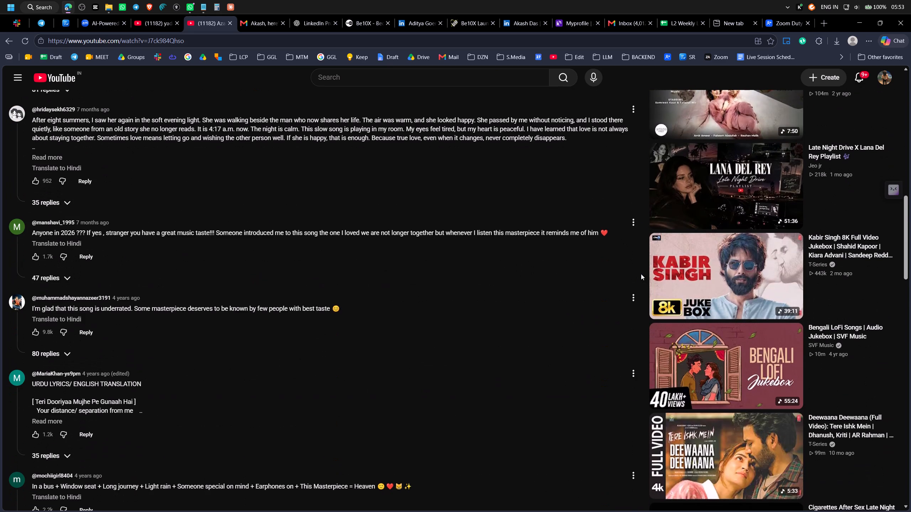
pyautogui.scroll(-6, 641, 274)
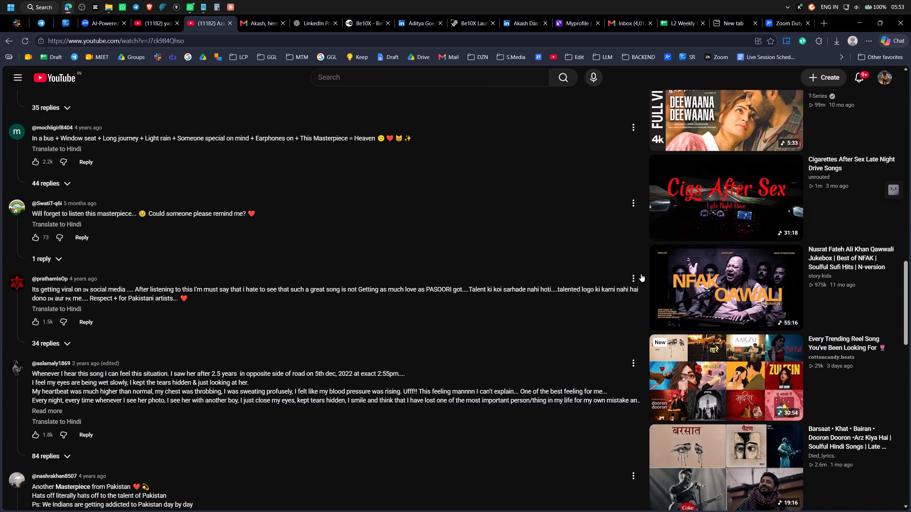
pyautogui.click(677, 270)
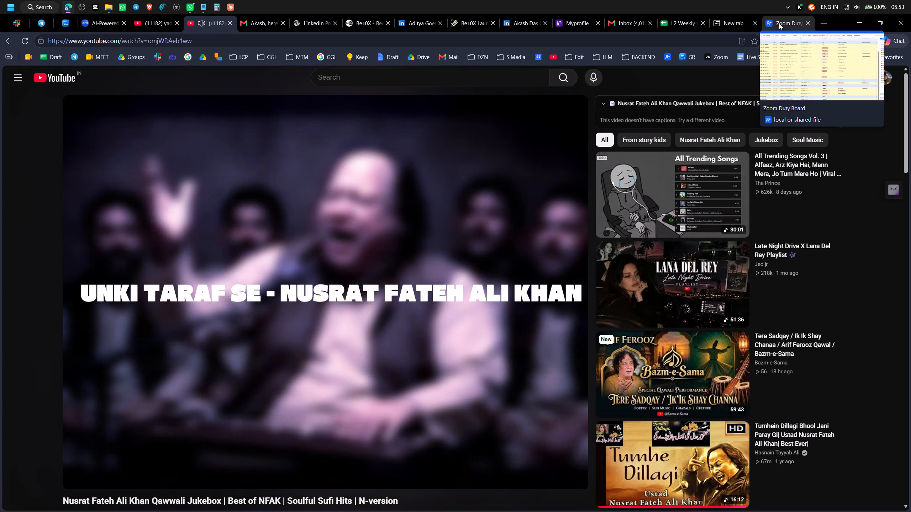
# Switch back to the Zoom Duty Board and assign Uttam to Zoom support and start/report upload for Build Side Income Using AI B2.
pyautogui.click(779, 23)
pyautogui.scroll(-3, 528, 234)
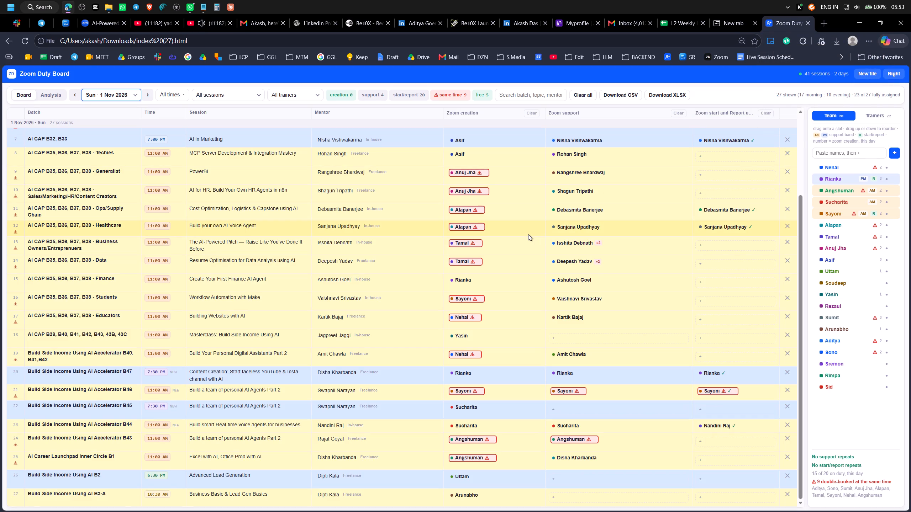
pyautogui.scroll(-3, 528, 234)
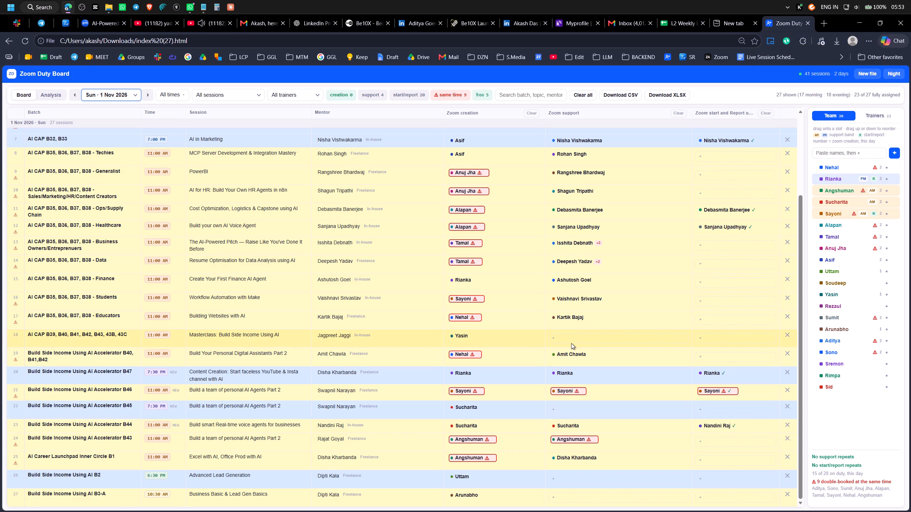
pyautogui.scroll(-5, 687, 325)
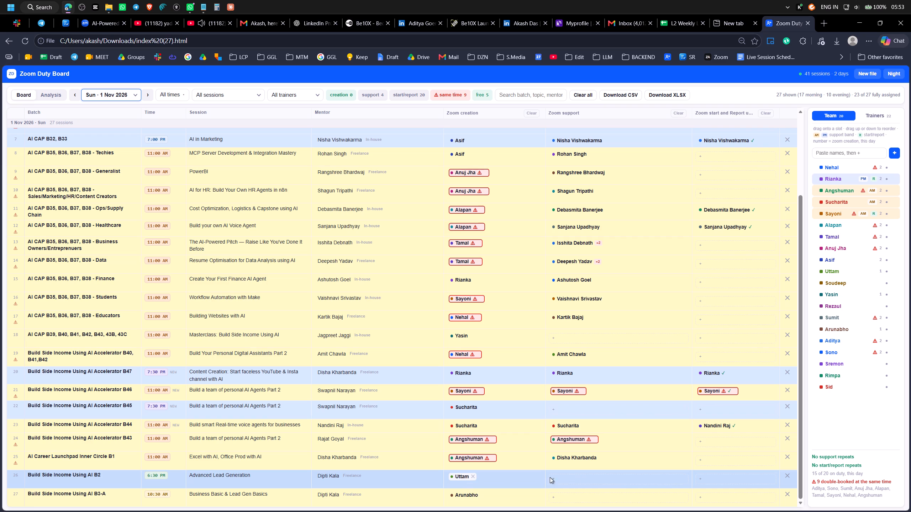
pyautogui.keyDown('ctrl'); pyautogui.click(460, 478); pyautogui.keyUp('ctrl')
pyautogui.keyDown('ctrl'); pyautogui.click(591, 478); pyautogui.keyUp('ctrl')
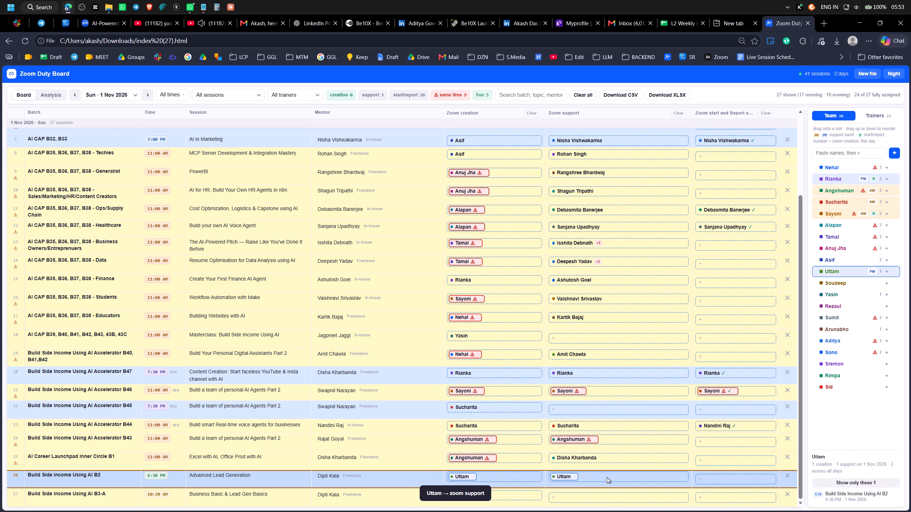
pyautogui.keyDown('ctrl'); pyautogui.click(713, 476); pyautogui.keyUp('ctrl')
pyautogui.click(523, 492)
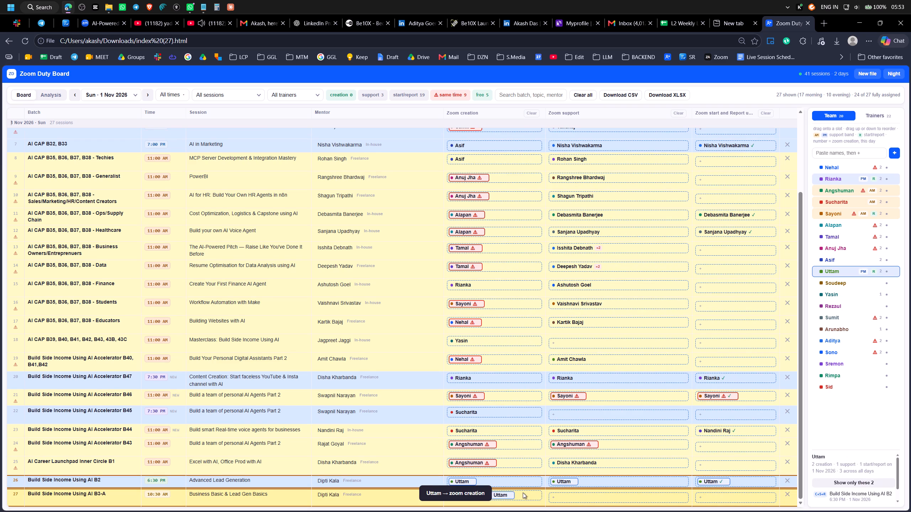
pyautogui.click(511, 494)
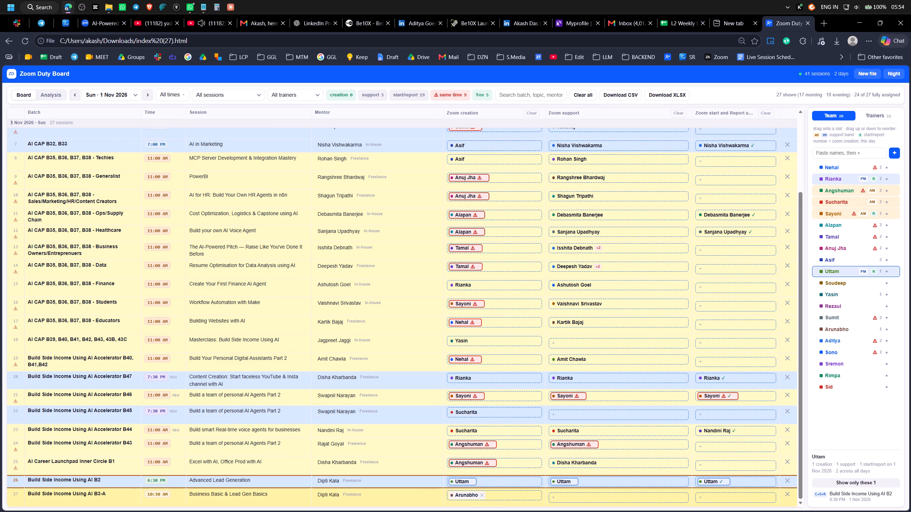
# Assign Arunabho to Zoom support and start/report upload for the Build Side Income Using AI B3-A session.
pyautogui.keyDown('ctrl'); pyautogui.click(468, 496); pyautogui.keyUp('ctrl')
pyautogui.click(591, 497)
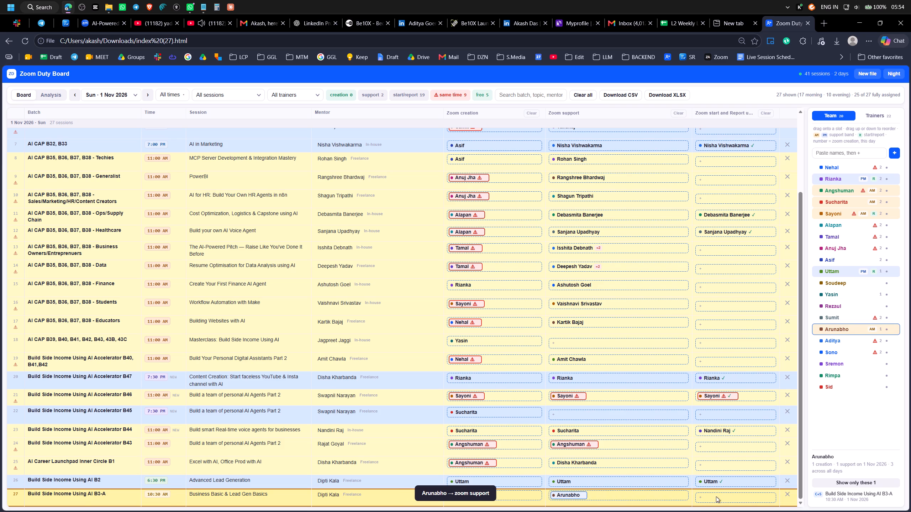
pyautogui.click(716, 496)
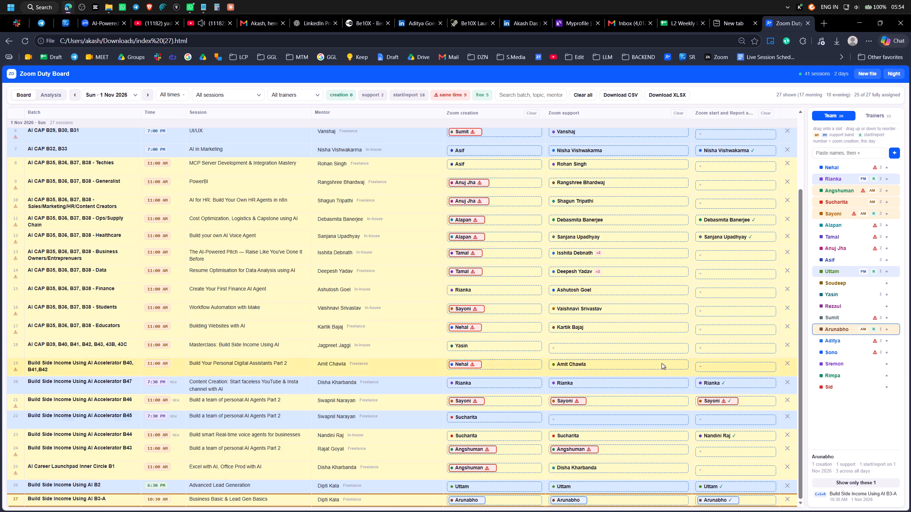
# Review the duty assignments across the 1 November sessions, highlighting the sessions assigned to Nehal.
pyautogui.scroll(8, 662, 359)
pyautogui.scroll(-6, 662, 359)
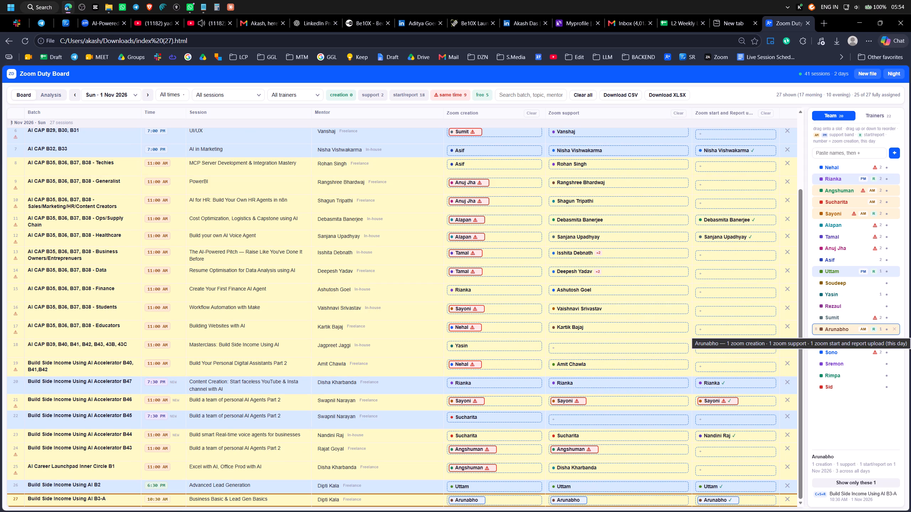
pyautogui.scroll(4, 628, 294)
pyautogui.click(842, 170)
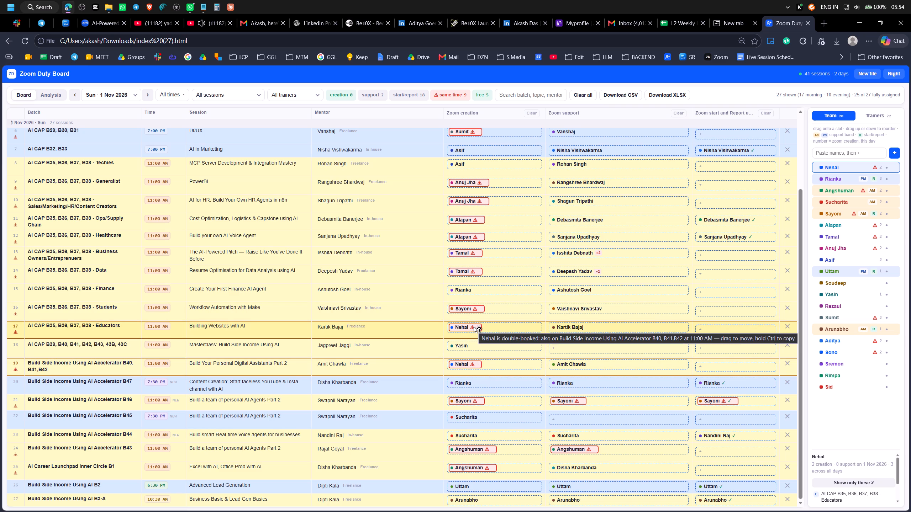
pyautogui.scroll(-5, 531, 375)
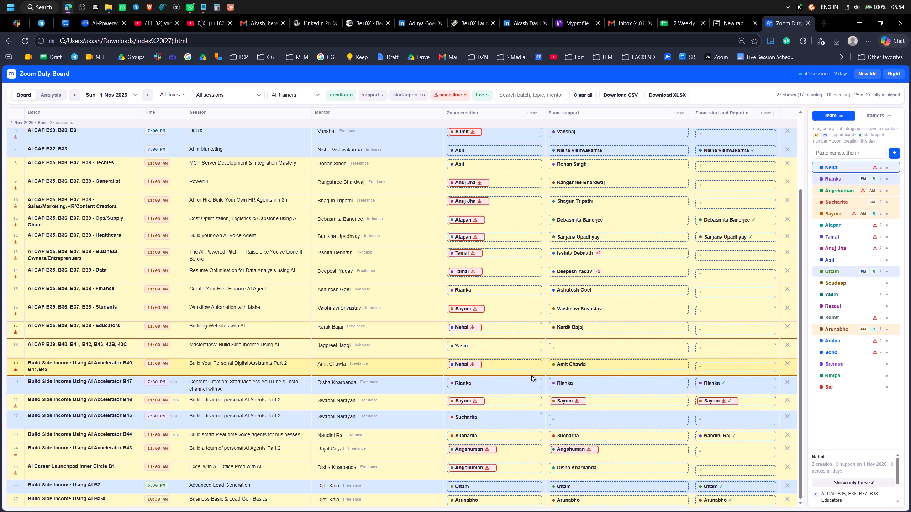
pyautogui.scroll(4, 531, 375)
pyautogui.scroll(-5, 531, 375)
pyautogui.scroll(5, 531, 375)
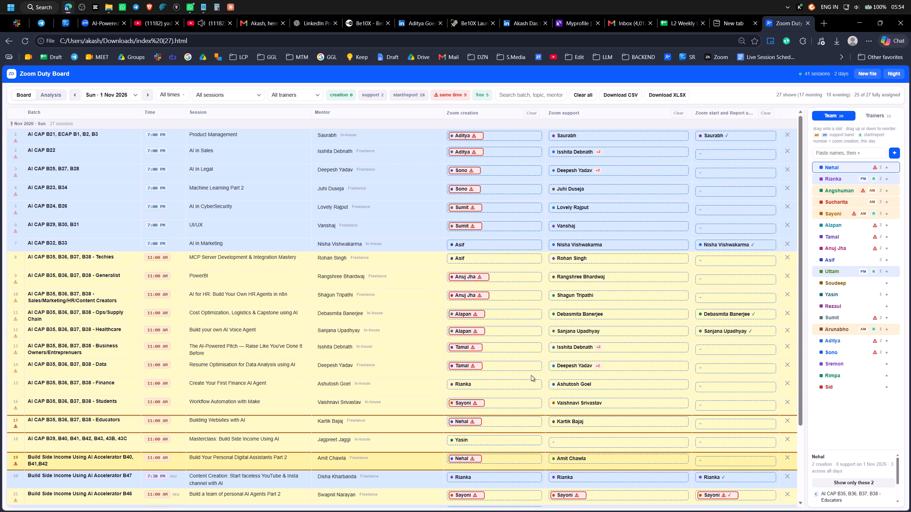
pyautogui.scroll(-4, 531, 375)
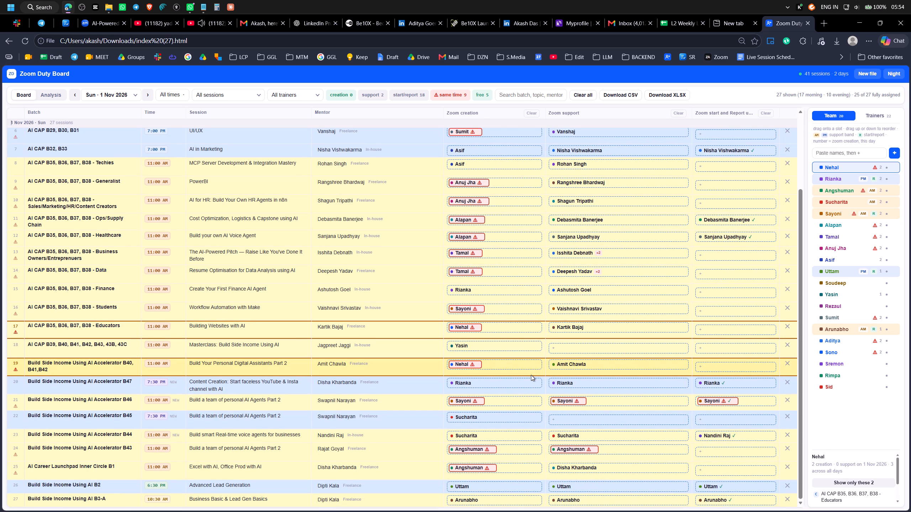
pyautogui.scroll(-2, 496, 354)
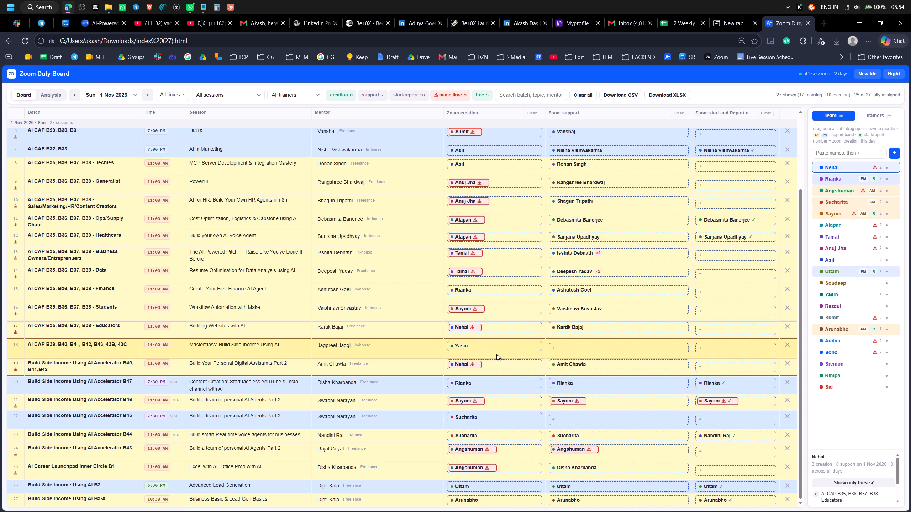
pyautogui.scroll(-3, 496, 354)
pyautogui.scroll(8, 496, 354)
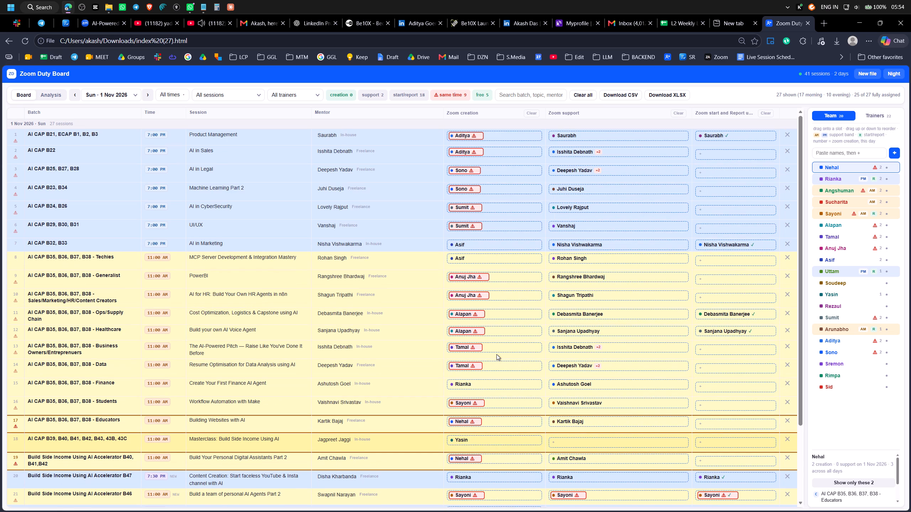
pyautogui.scroll(-6, 496, 354)
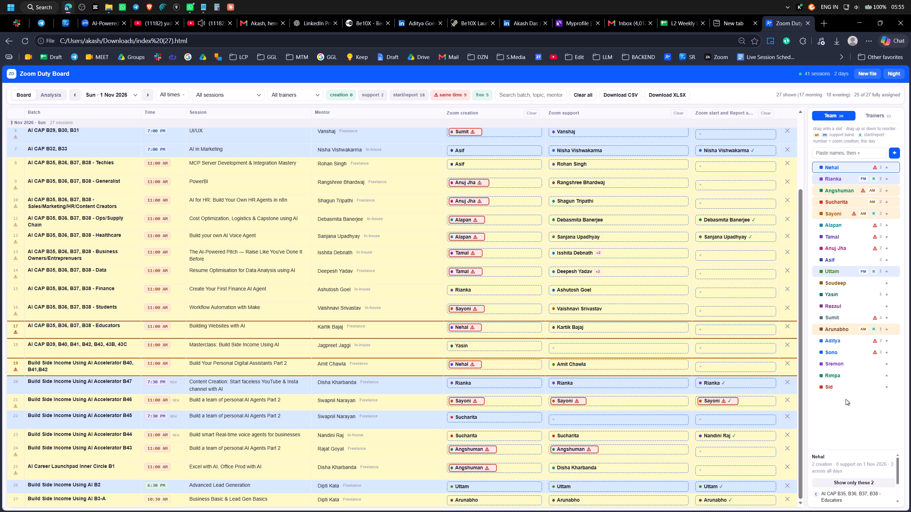
pyautogui.scroll(-2, 570, 325)
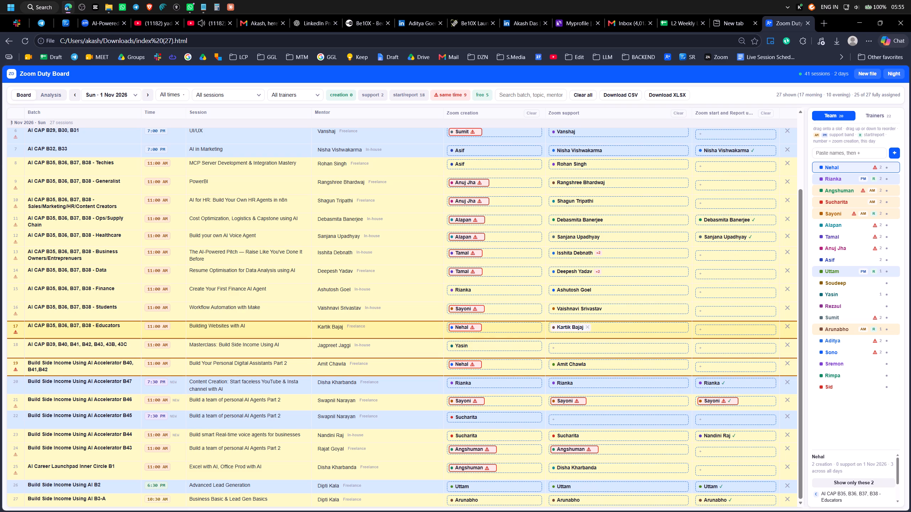
pyautogui.scroll(-2, 570, 325)
pyautogui.scroll(-3, 566, 359)
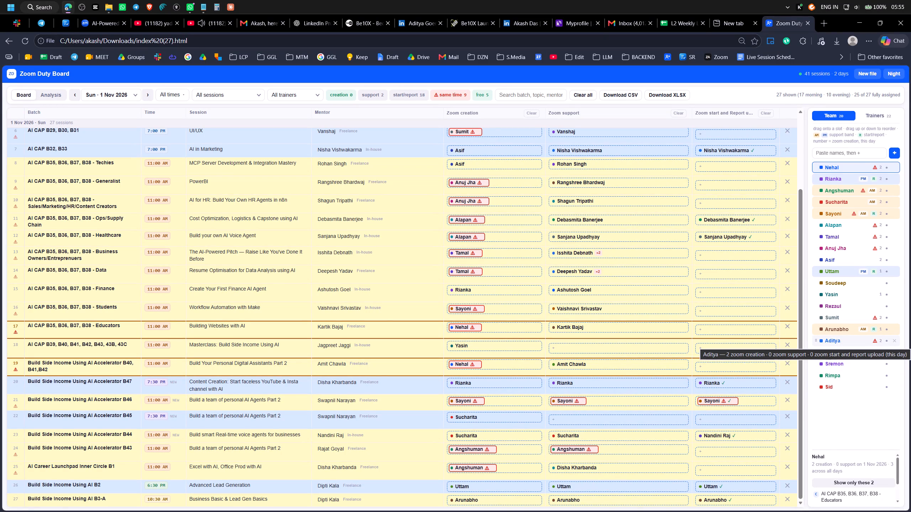
# Put Yasin, Aditya and Sumit on Zoom support for the AI CAP B39–B43C Masterclass, and assign Sumit to its start/report upload.
pyautogui.keyDown('ctrl'); pyautogui.moveTo(457, 347); pyautogui.dragTo(584, 347); pyautogui.keyUp('ctrl')
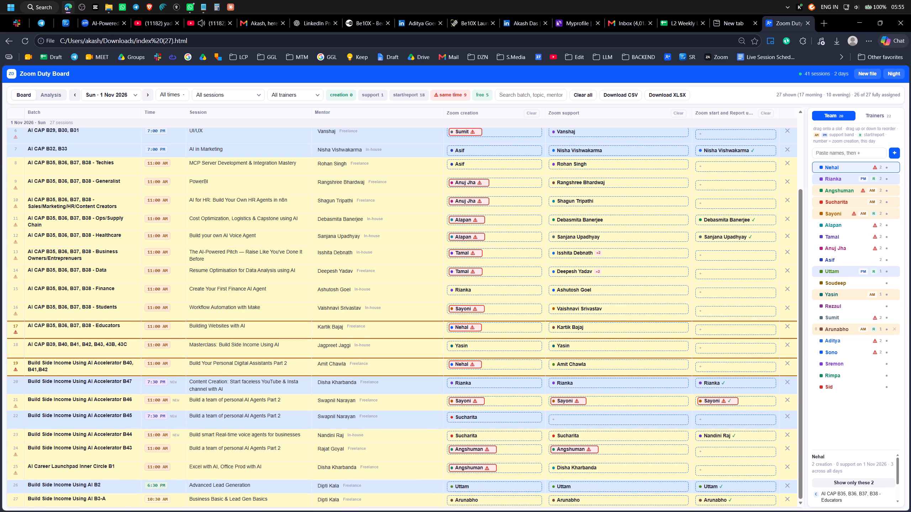
pyautogui.keyDown('ctrl'); pyautogui.moveTo(840, 342); pyautogui.dragTo(618, 351); pyautogui.keyUp('ctrl')
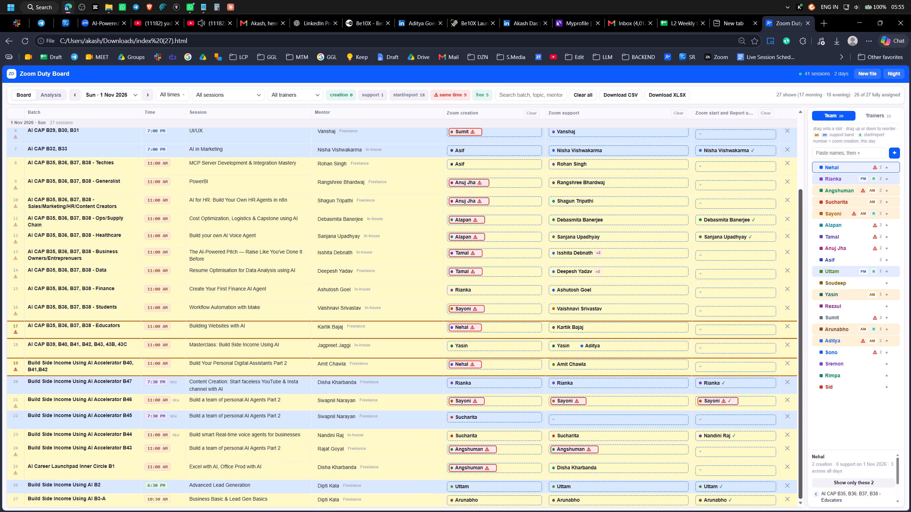
pyautogui.keyDown('ctrl'); pyautogui.moveTo(839, 356); pyautogui.dragTo(817, 351); pyautogui.keyUp('ctrl')
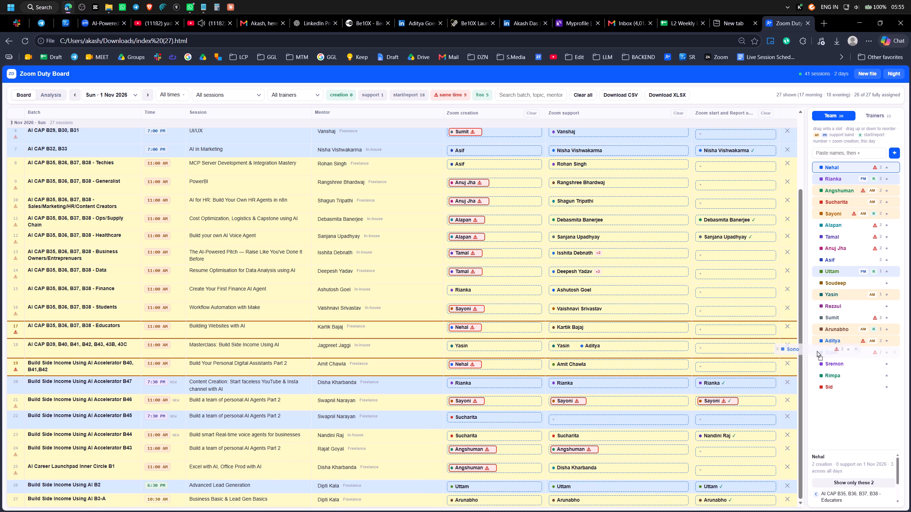
pyautogui.keyDown('ctrl'); pyautogui.moveTo(817, 351); pyautogui.dragTo(846, 352); pyautogui.keyUp('ctrl')
pyautogui.keyDown('ctrl'); pyautogui.moveTo(843, 316); pyautogui.dragTo(781, 330); pyautogui.keyUp('ctrl')
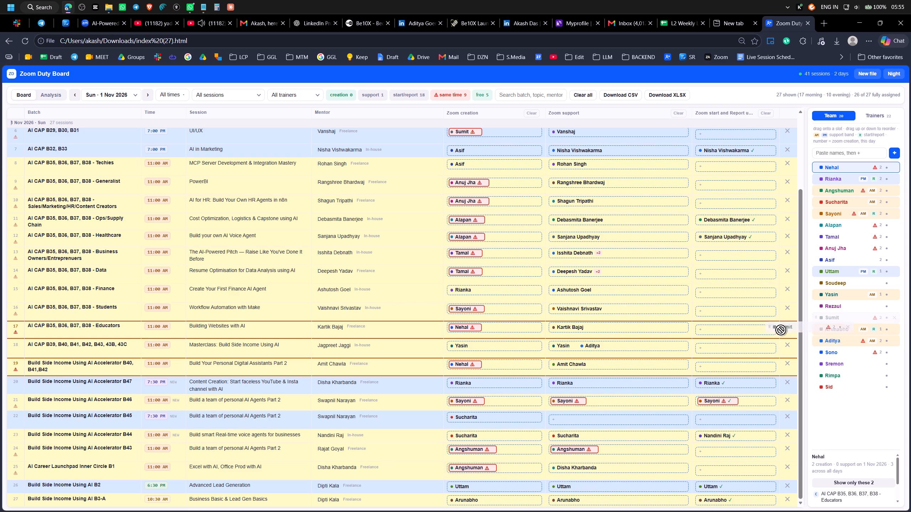
pyautogui.keyDown('ctrl'); pyautogui.moveTo(781, 330); pyautogui.dragTo(639, 347); pyautogui.keyUp('ctrl')
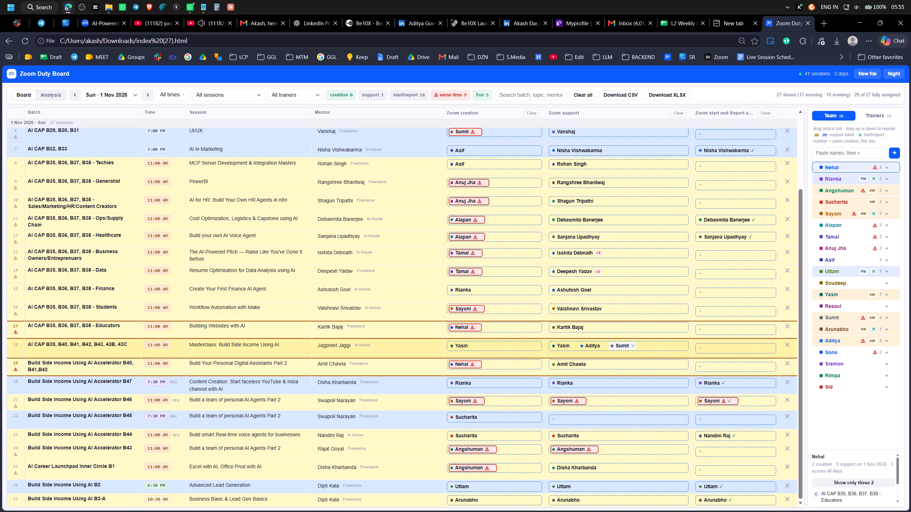
pyautogui.click(622, 346)
pyautogui.click(719, 347)
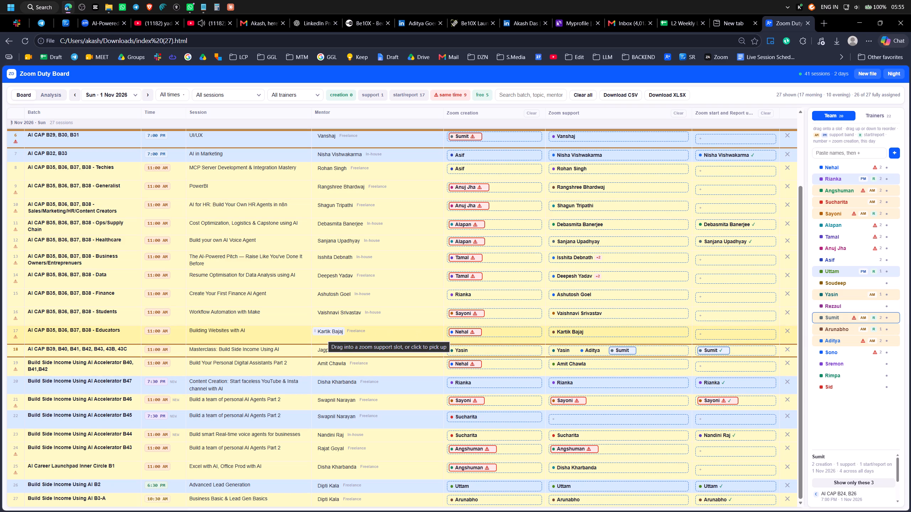
# Assign Nehal to start/report upload for the AI CAP B35, B36, B37, B38 - Educators session.
pyautogui.click(462, 333)
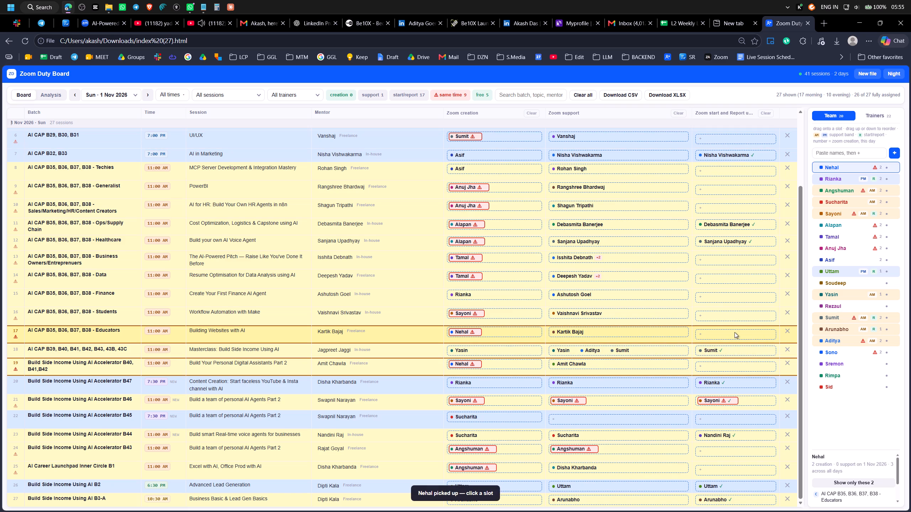
pyautogui.click(719, 333)
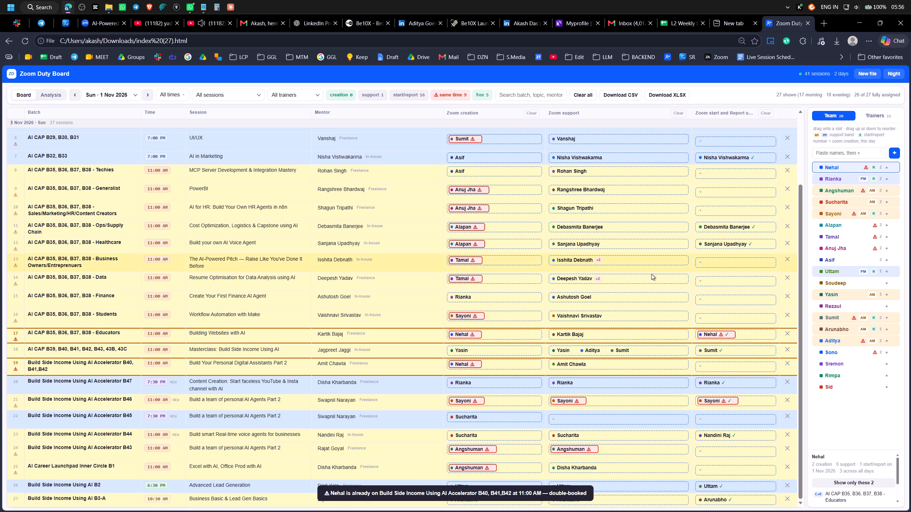
# Assign Alapan to start/report upload for the AI CAP B22 session, AI in Sales.
pyautogui.scroll(7, 651, 274)
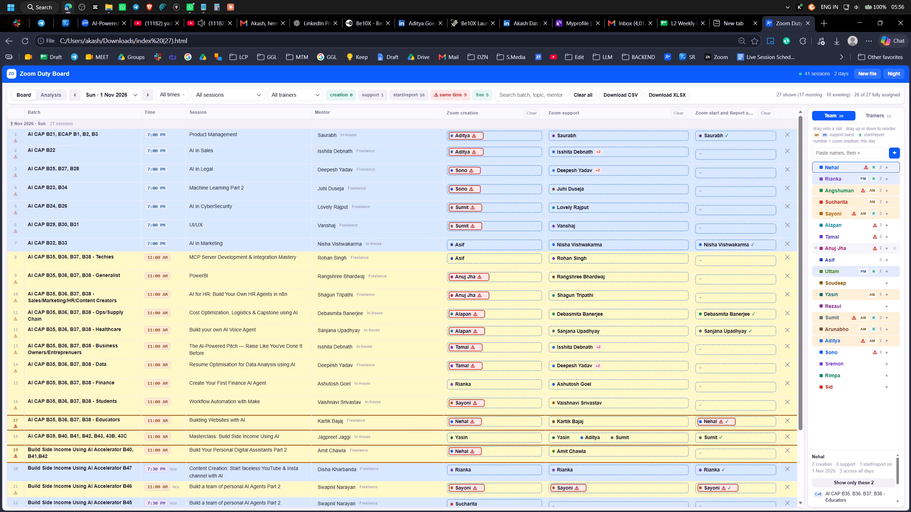
pyautogui.click(838, 228)
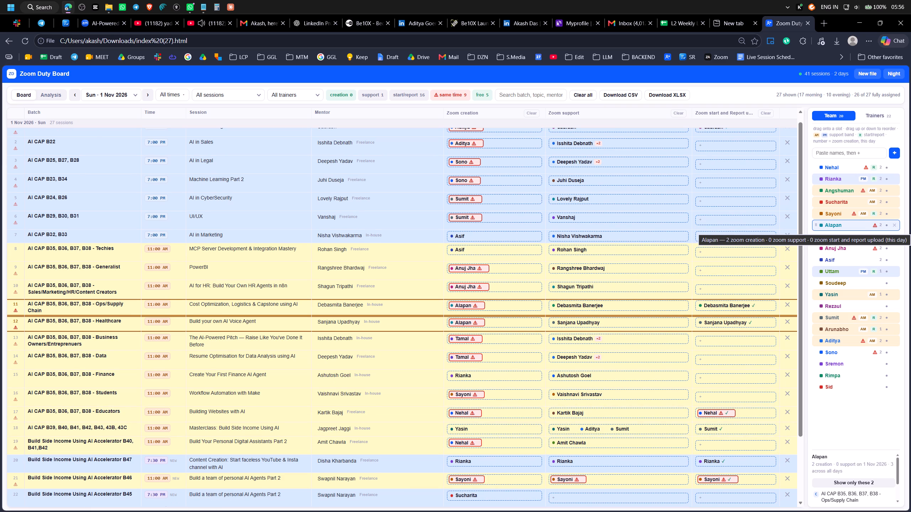
pyautogui.scroll(4, 747, 254)
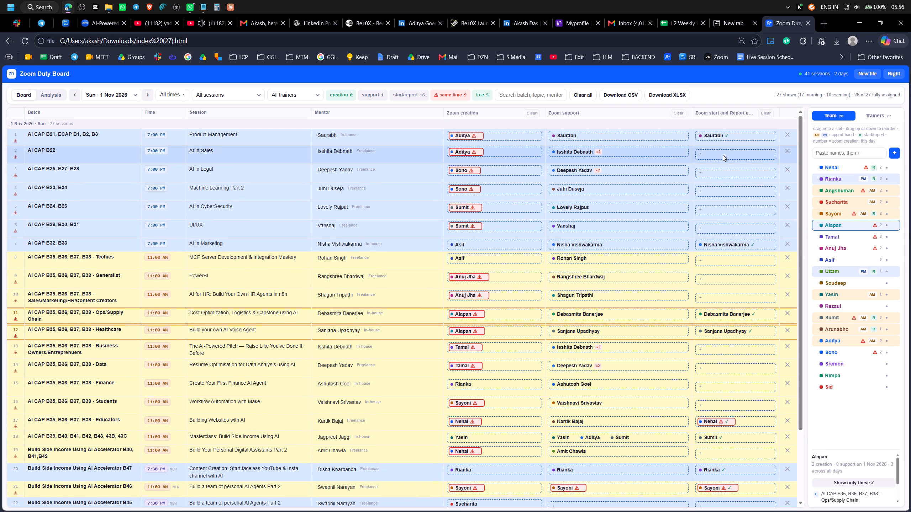
pyautogui.click(723, 155)
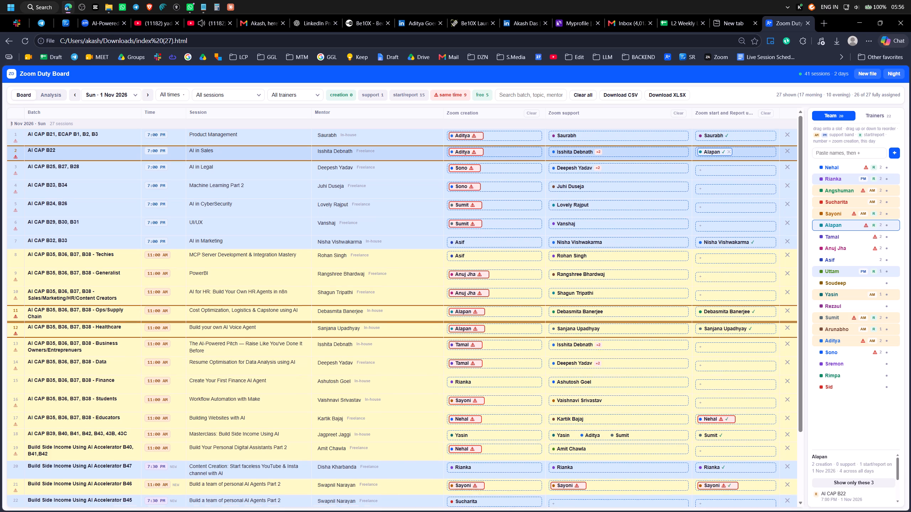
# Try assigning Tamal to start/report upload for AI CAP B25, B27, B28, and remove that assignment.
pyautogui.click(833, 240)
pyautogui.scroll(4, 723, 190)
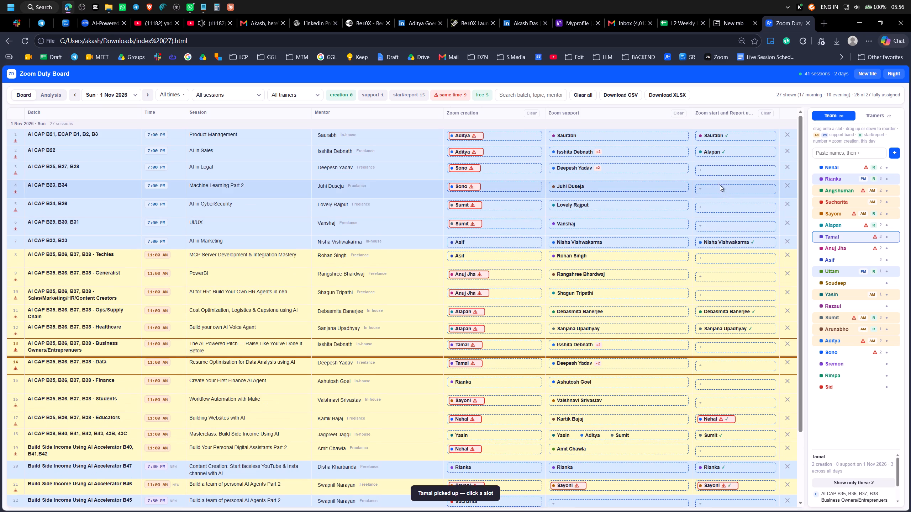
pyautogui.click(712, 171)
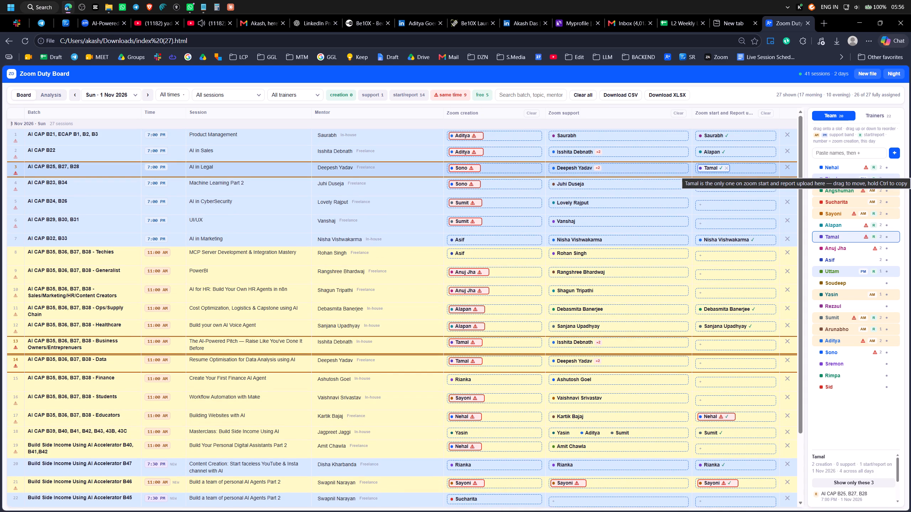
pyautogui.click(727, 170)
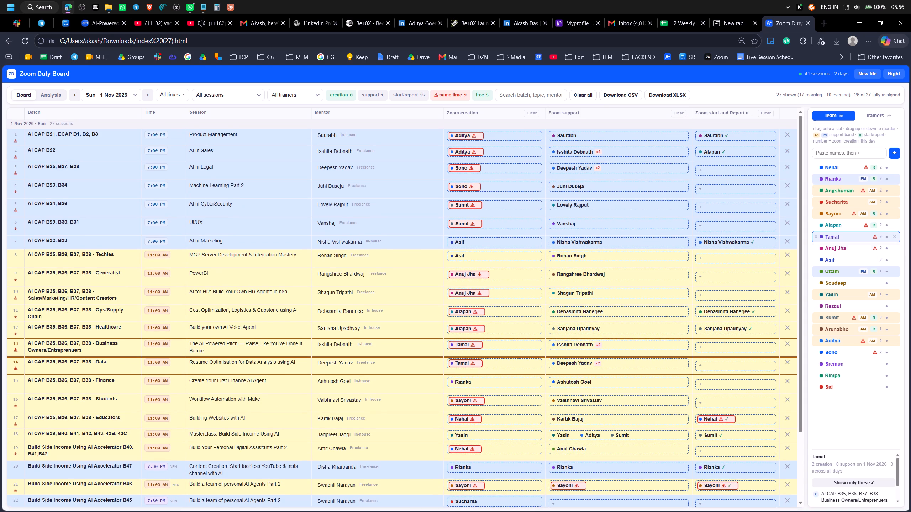
# Assign Tamal to start/report upload for the AI CAP B35, B36, B37, B38 - Data session.
pyautogui.click(837, 239)
pyautogui.click(837, 239)
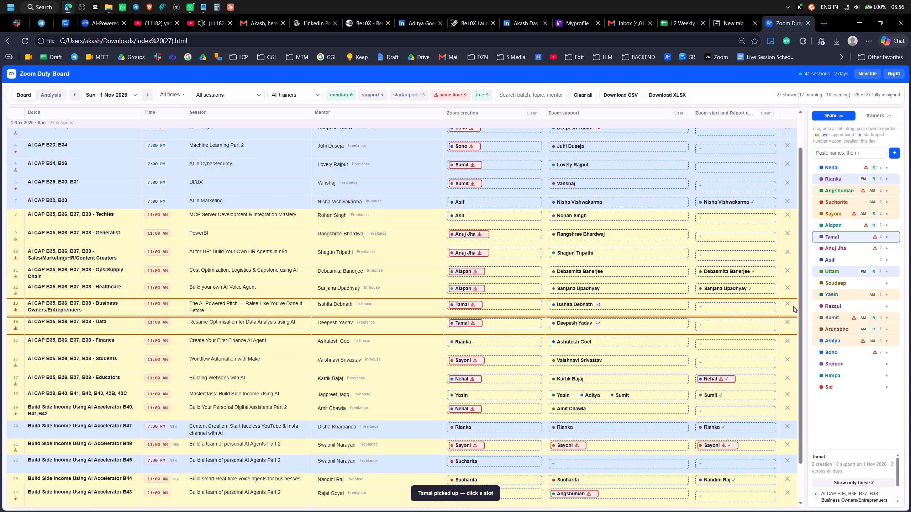
pyautogui.click(713, 325)
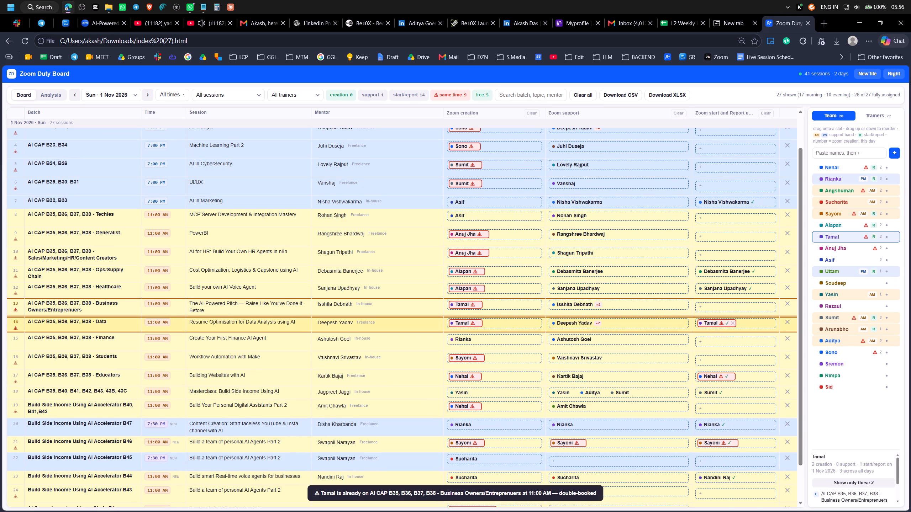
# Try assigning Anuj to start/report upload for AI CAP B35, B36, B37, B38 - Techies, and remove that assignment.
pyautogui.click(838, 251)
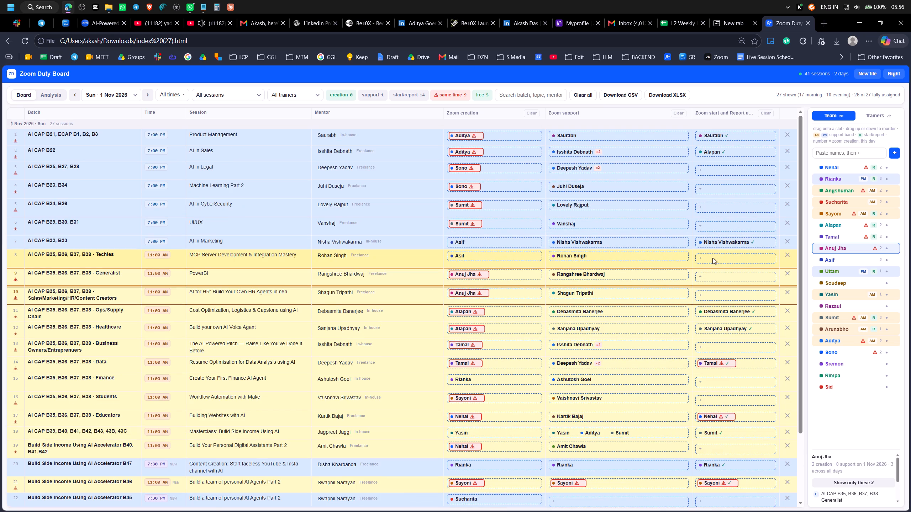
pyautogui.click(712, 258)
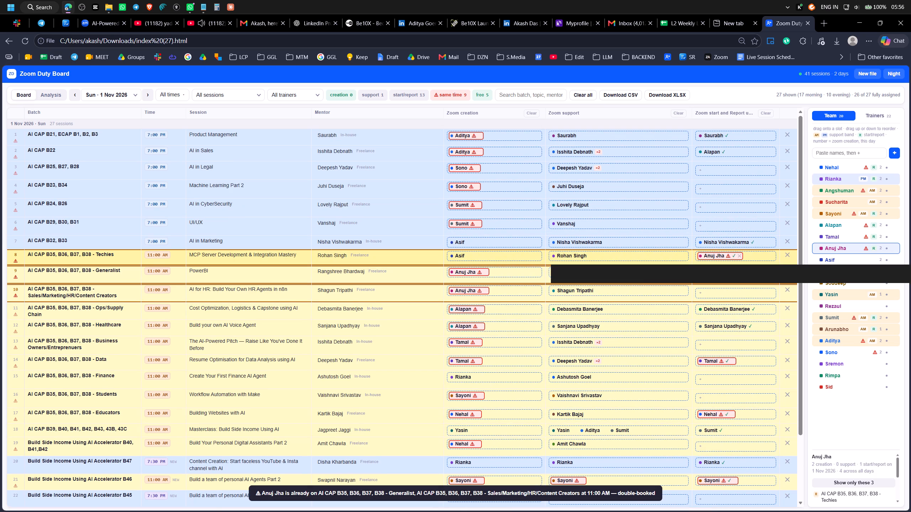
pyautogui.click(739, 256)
# Assign Anuj to start/report upload for the AI CAP B35, B36, B37, B38 - Generalist session.
pyautogui.click(838, 251)
pyautogui.click(838, 251)
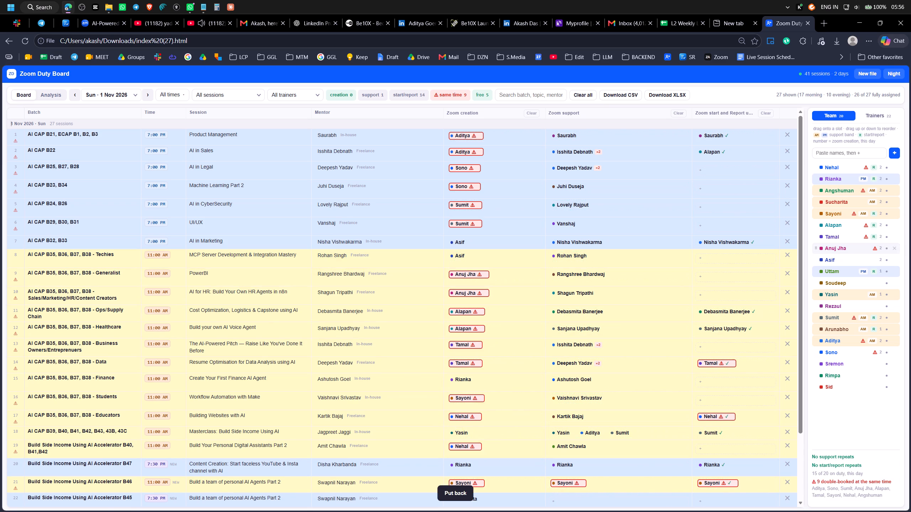
pyautogui.click(721, 276)
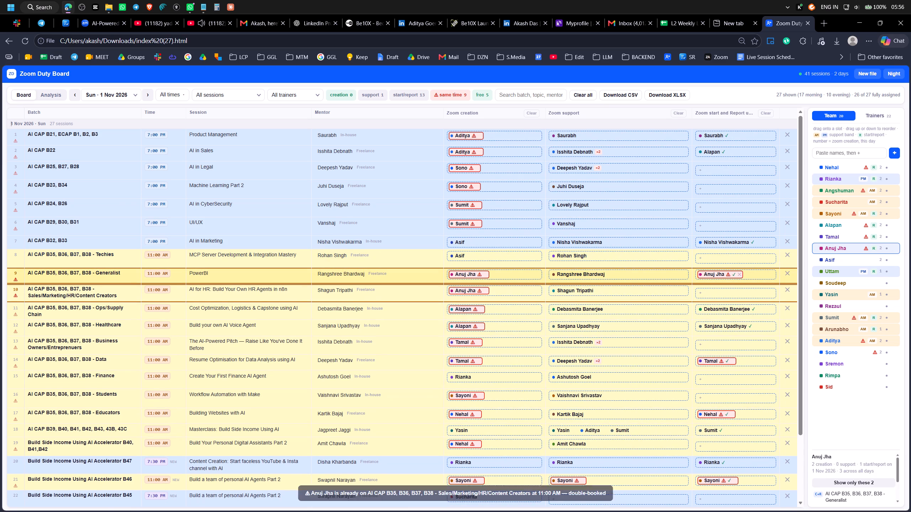
# Select Asif in the team and review his assigned sessions on the 1 November 2026 board.
pyautogui.click(837, 263)
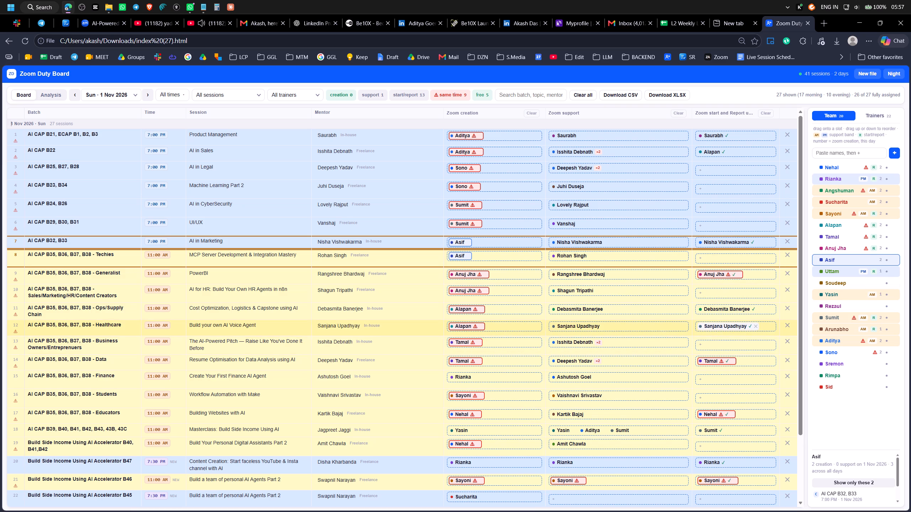
pyautogui.scroll(6, 643, 331)
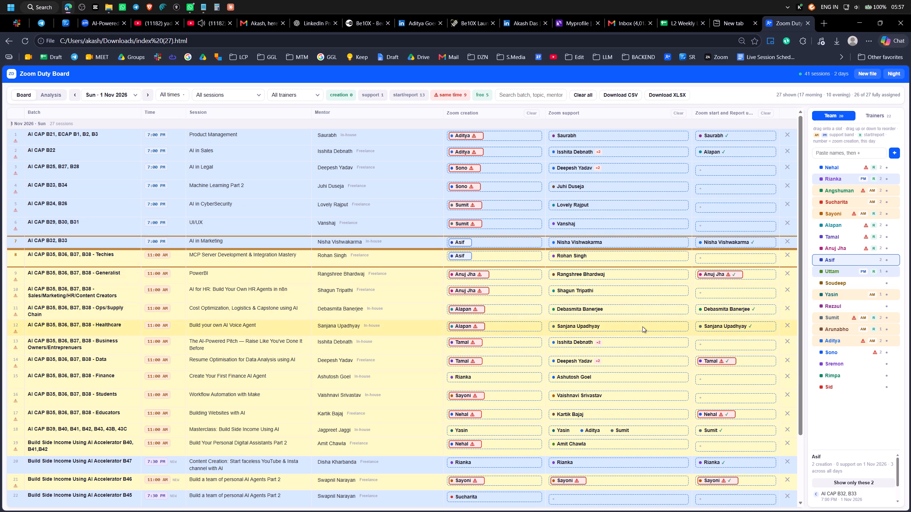